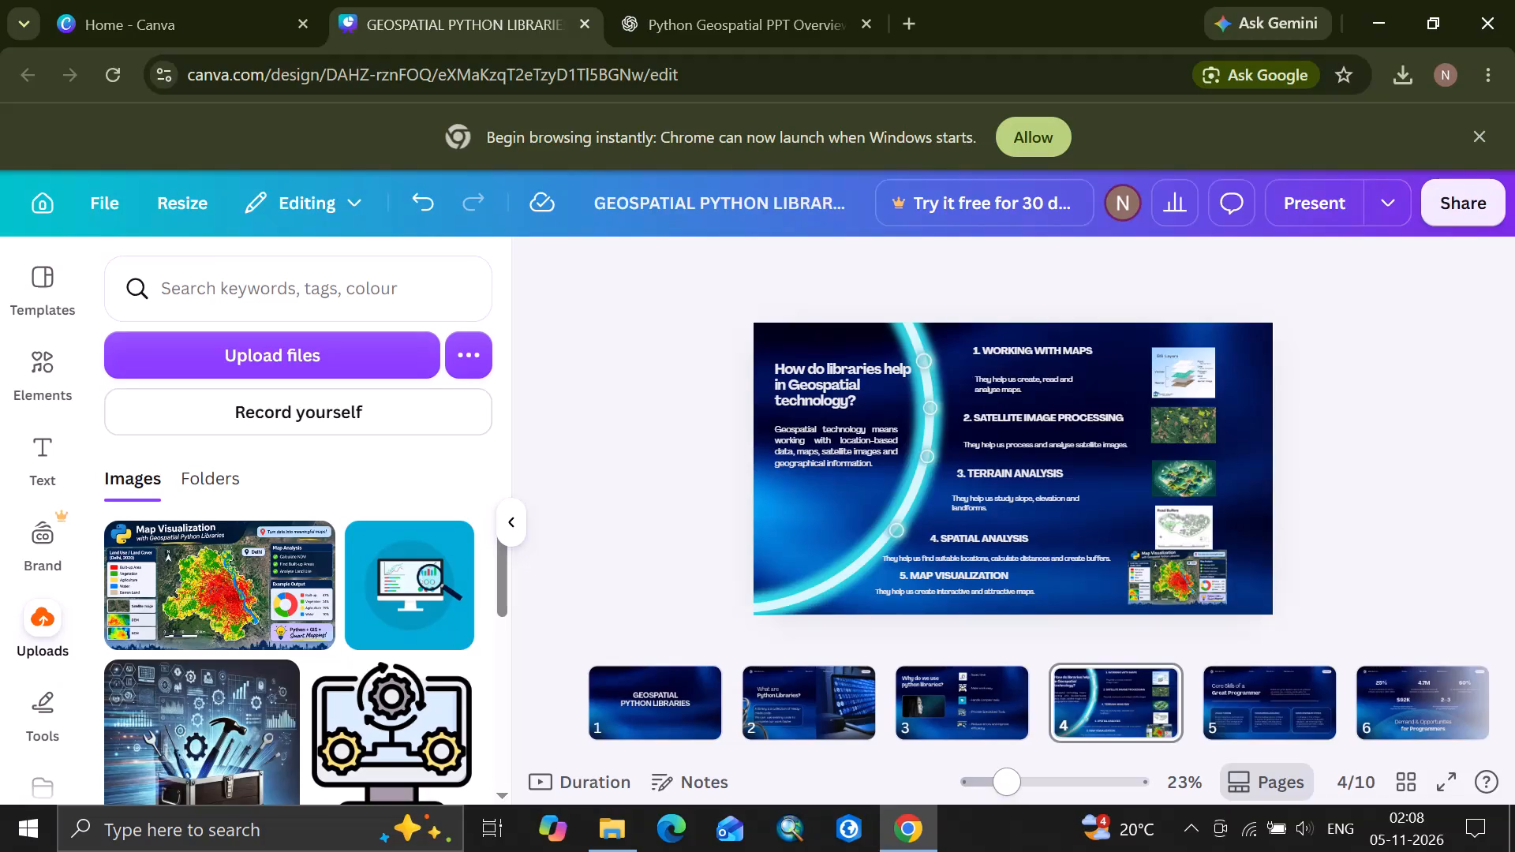
# Shrink the map visualization image on slide 4 to match the images above it and align it beneath the road buffers image.
pyautogui.click(1137, 581)
pyautogui.moveTo(1128, 607); pyautogui.dragTo(1149, 603)
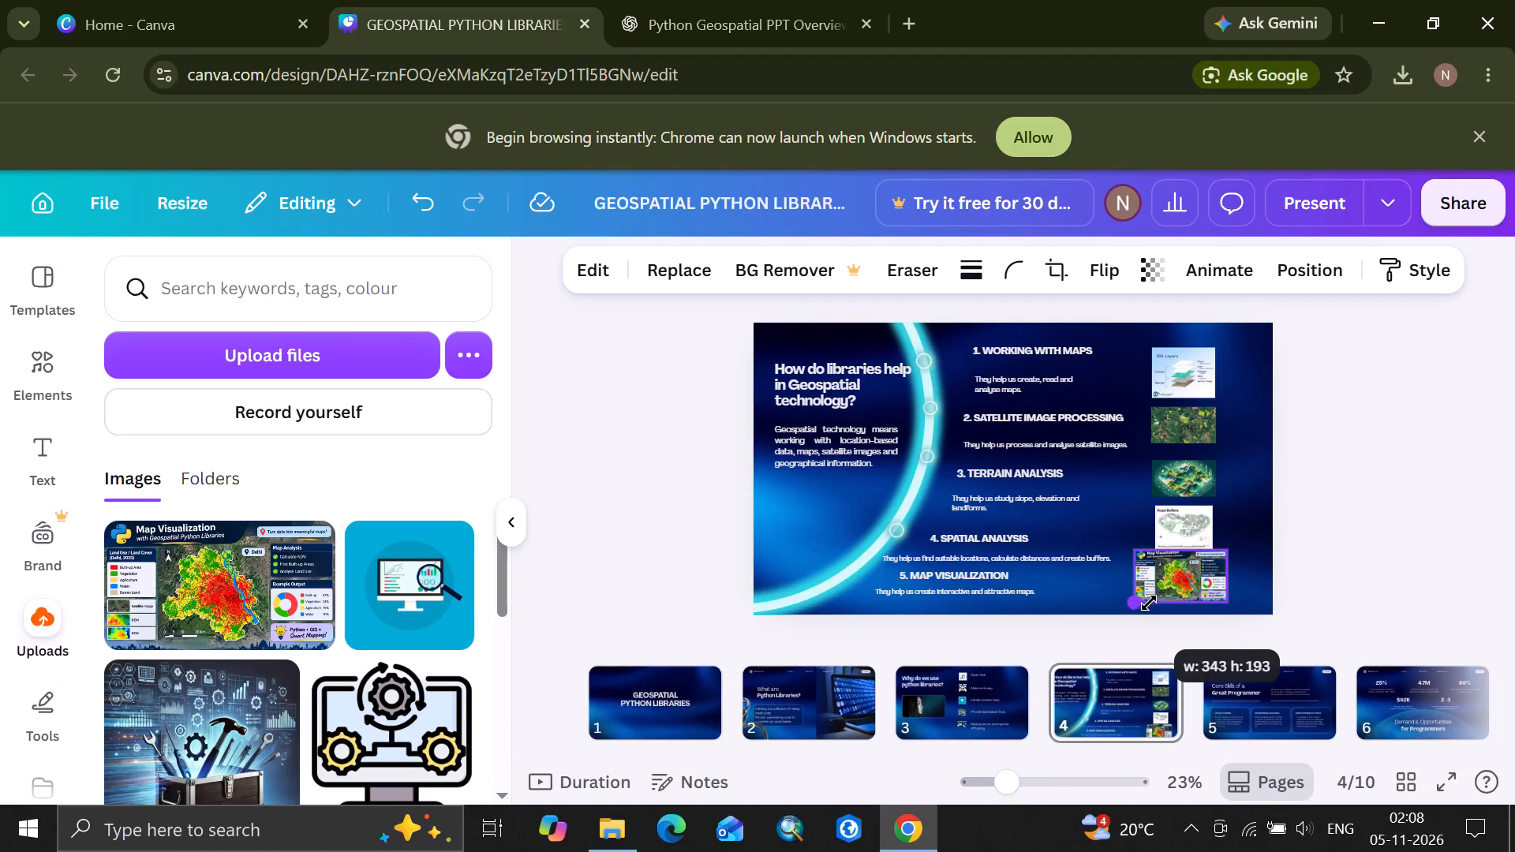
pyautogui.moveTo(1149, 603); pyautogui.dragTo(1169, 598)
pyautogui.moveTo(1190, 561); pyautogui.dragTo(1184, 571)
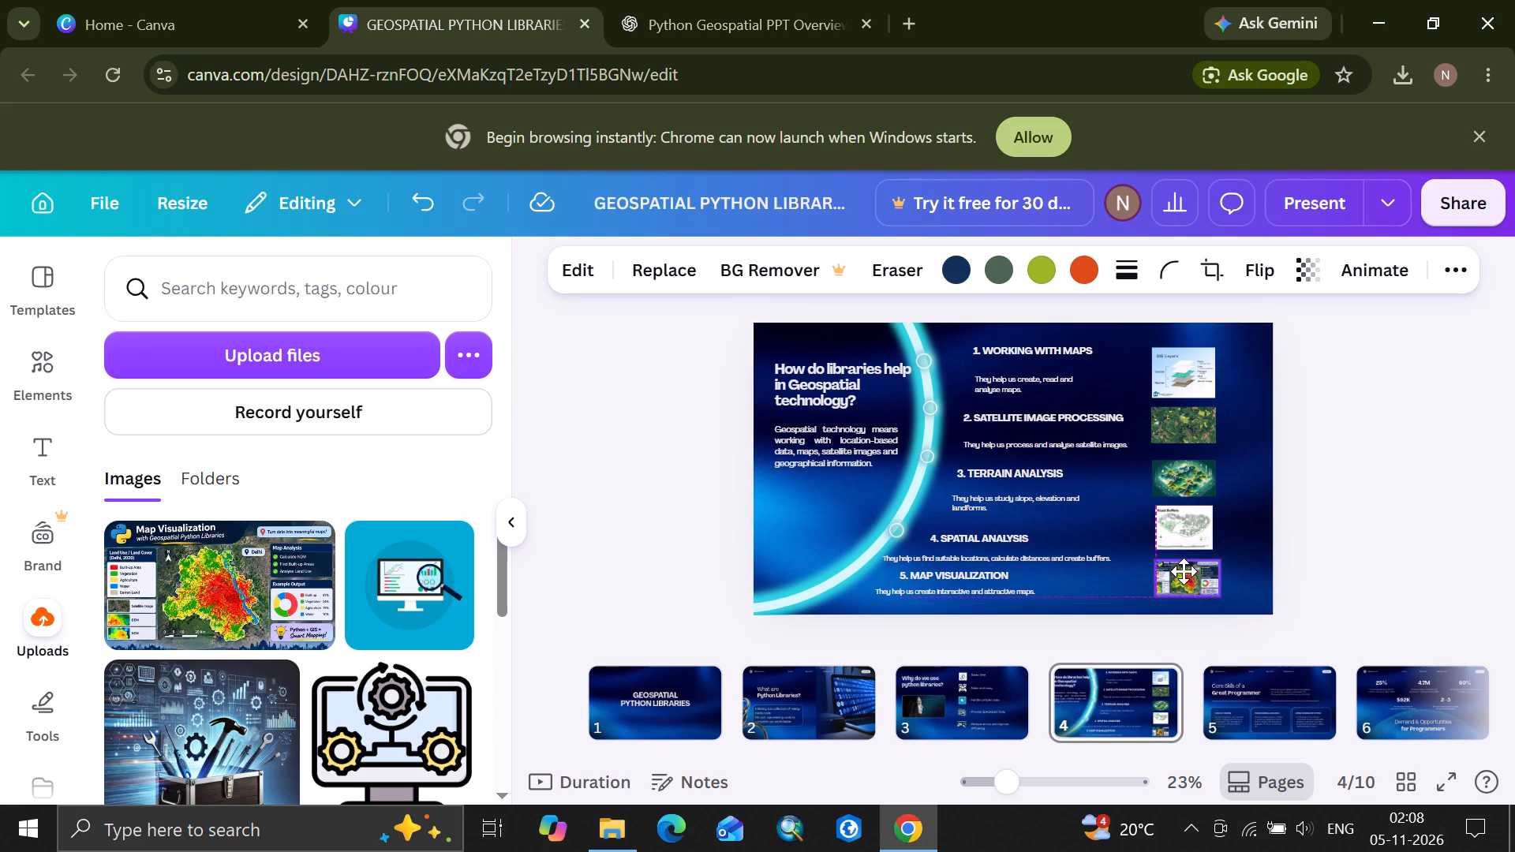
pyautogui.moveTo(1184, 571); pyautogui.dragTo(1179, 572)
# Preview the presentation in full screen from slide 1 through slide 4, and return to editing.
pyautogui.click(668, 687)
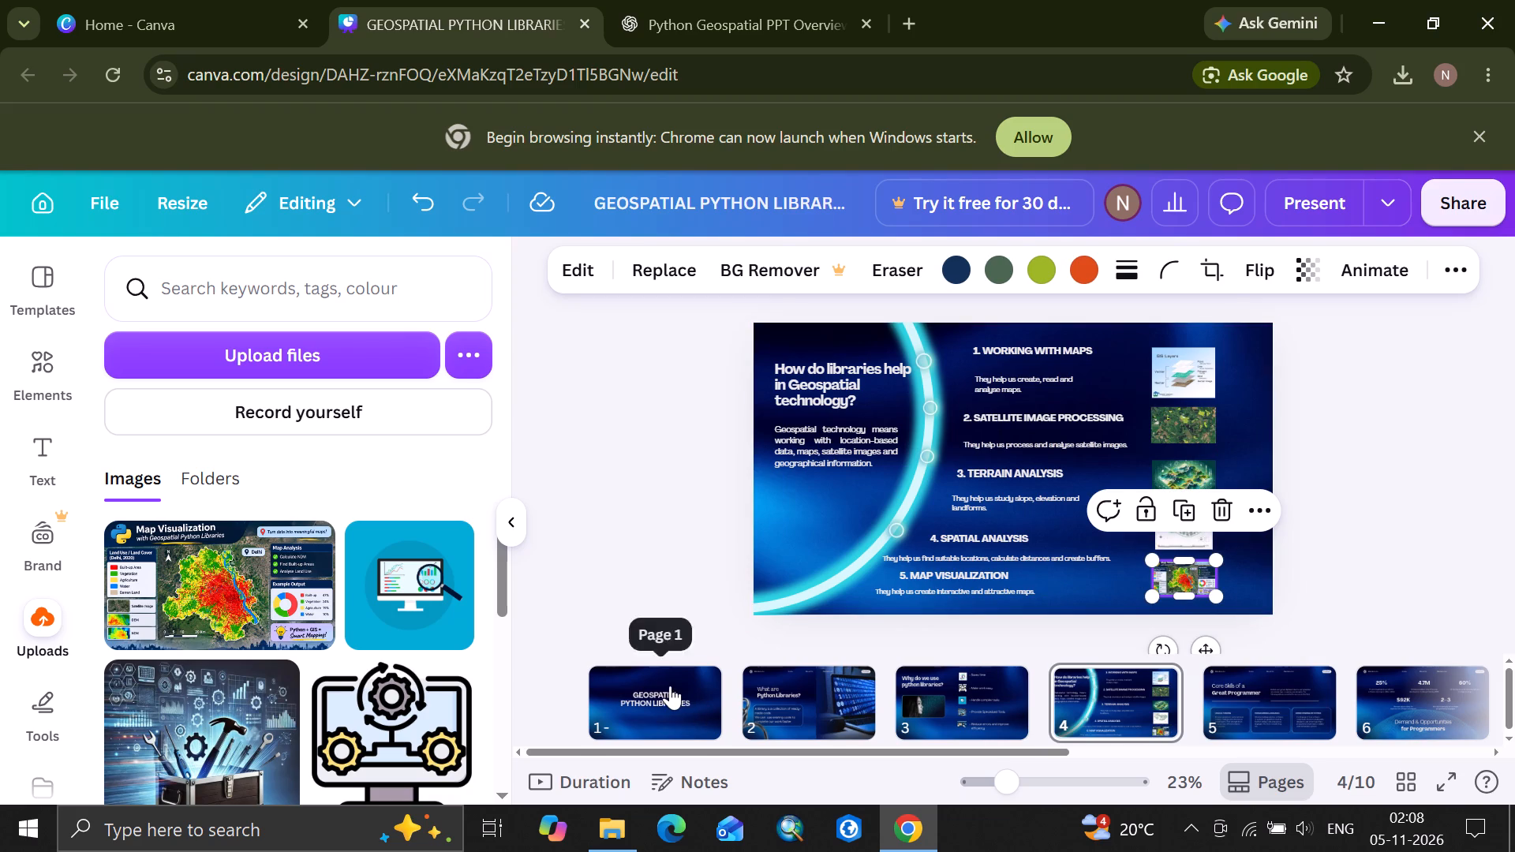
pyautogui.click(1438, 783)
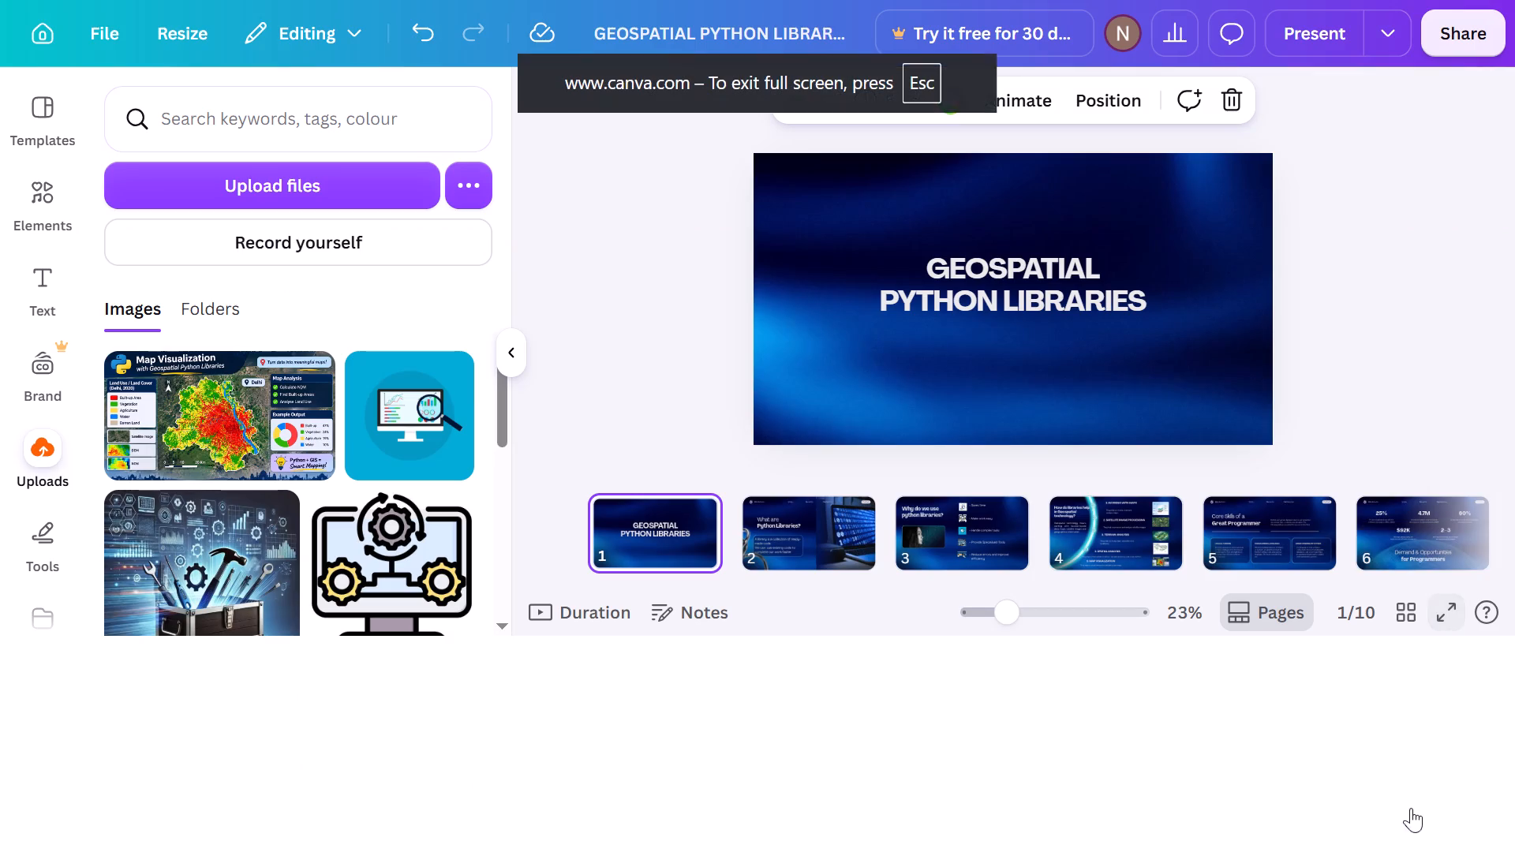
pyautogui.press('Right')
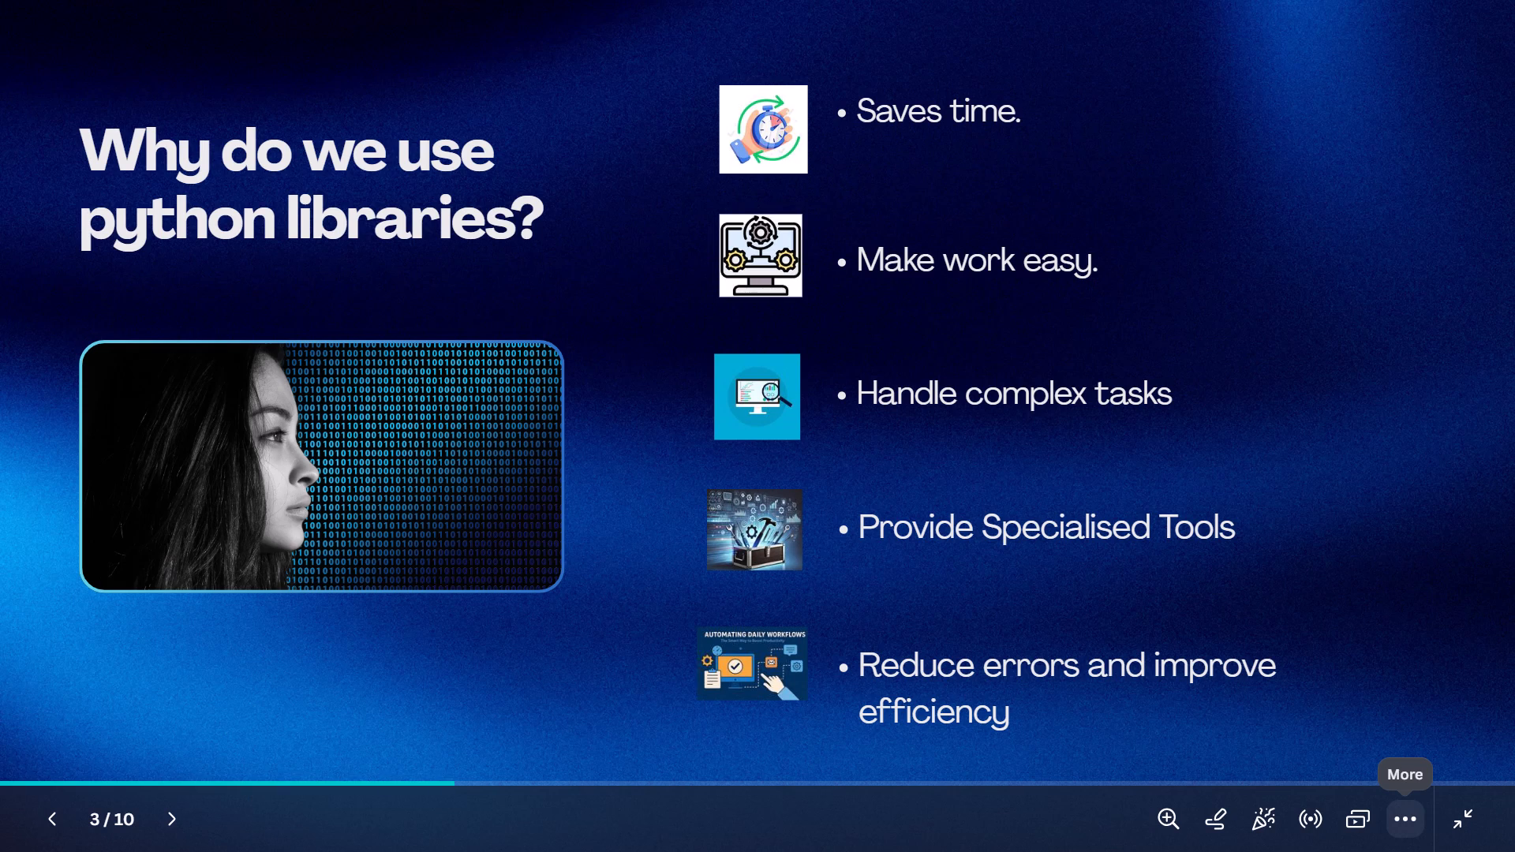
pyautogui.press('Right')
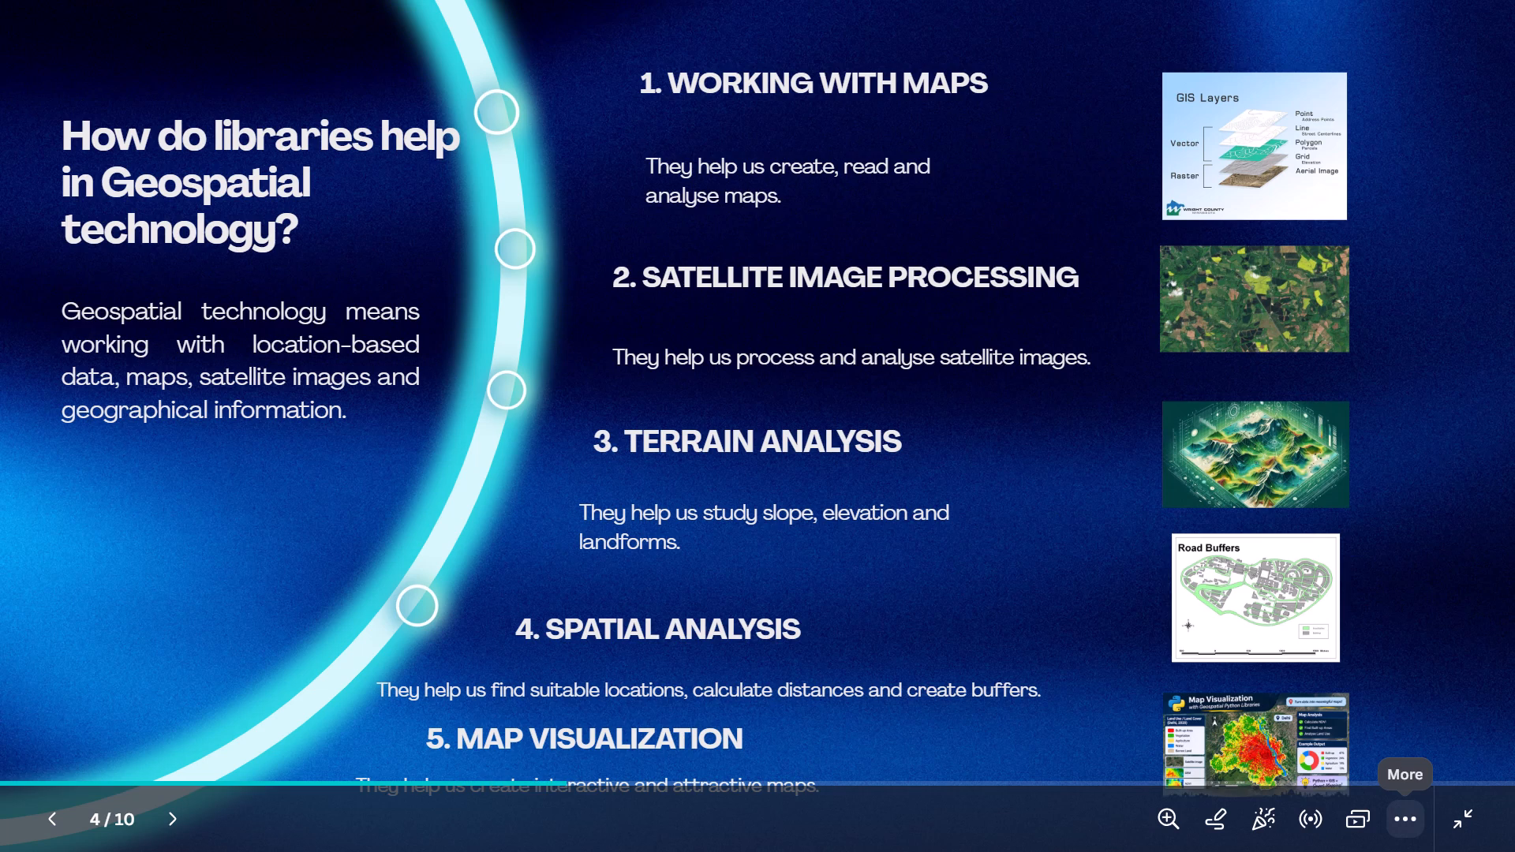
pyautogui.press('Escape')
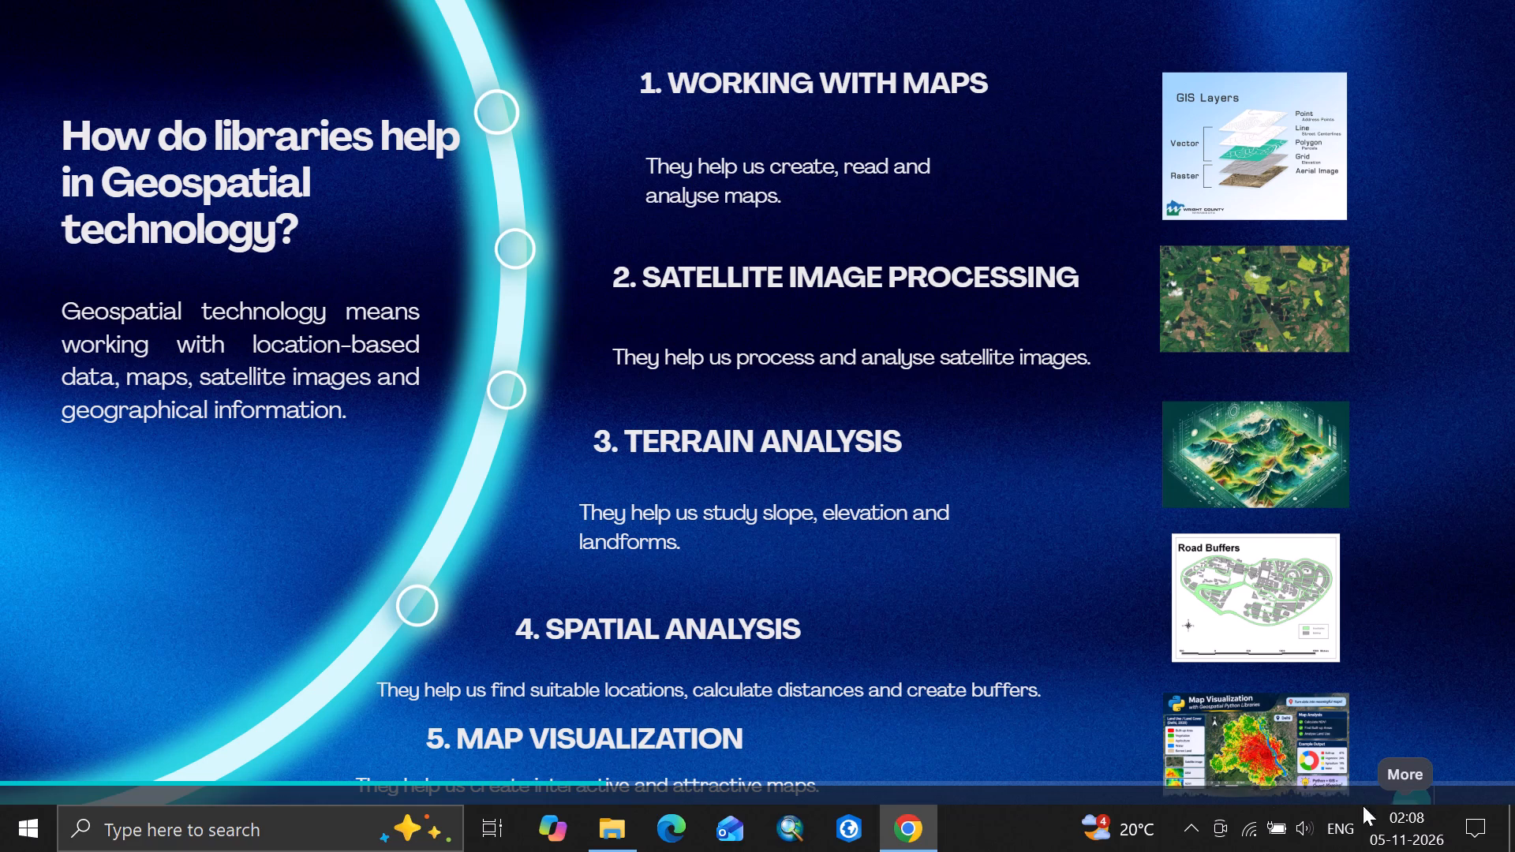
# Reduce slide 4's introductory paragraph to font size 20.1 and move it lower beneath the heading, keeping their left edges aligned.
pyautogui.moveTo(840, 457); pyautogui.dragTo(838, 458)
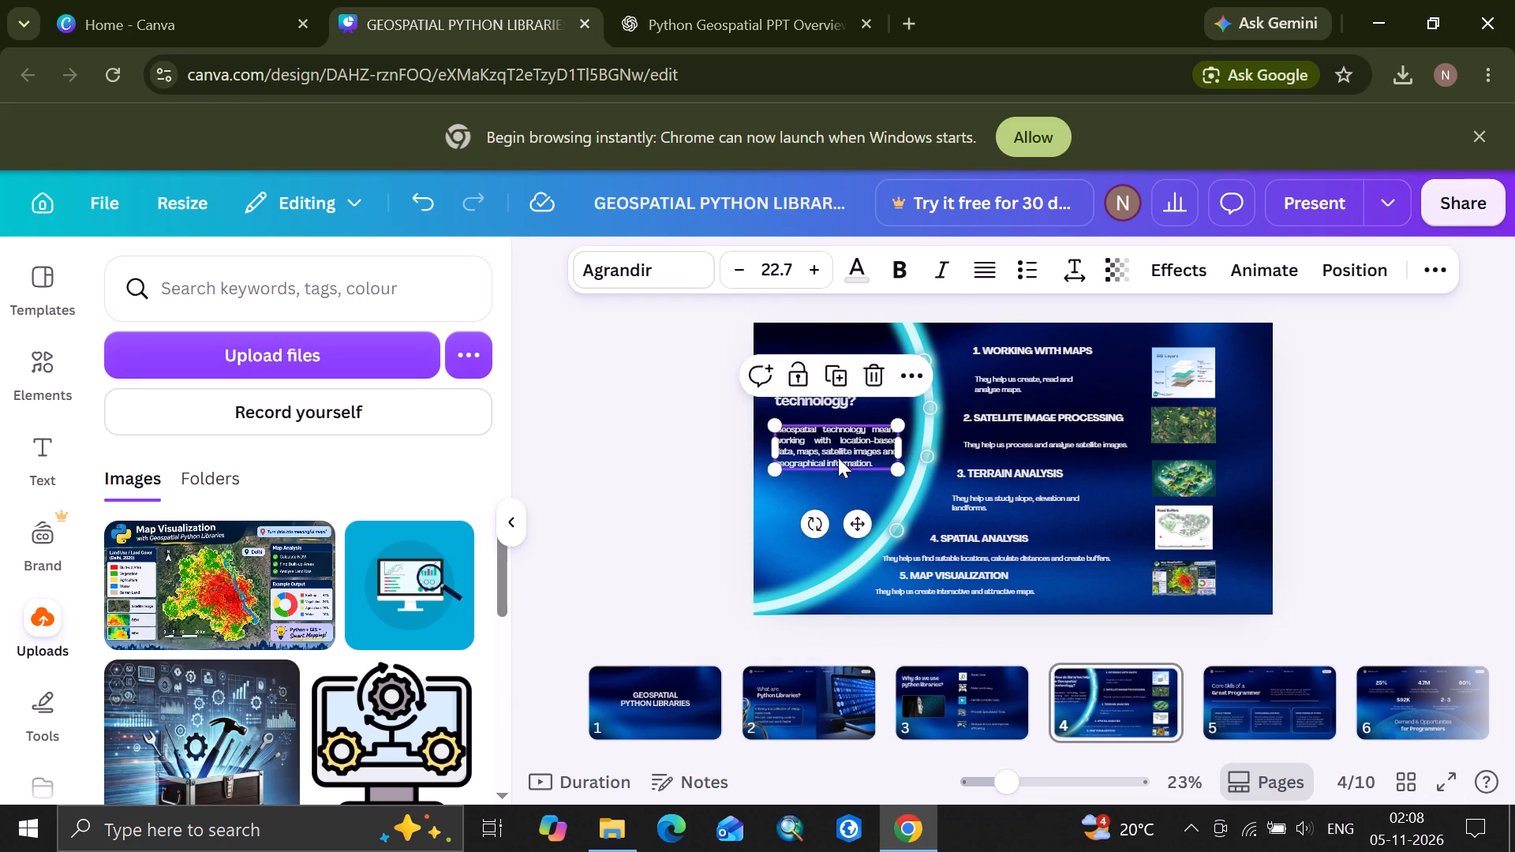
pyautogui.moveTo(838, 458); pyautogui.dragTo(837, 476)
pyautogui.moveTo(892, 483); pyautogui.dragTo(889, 483)
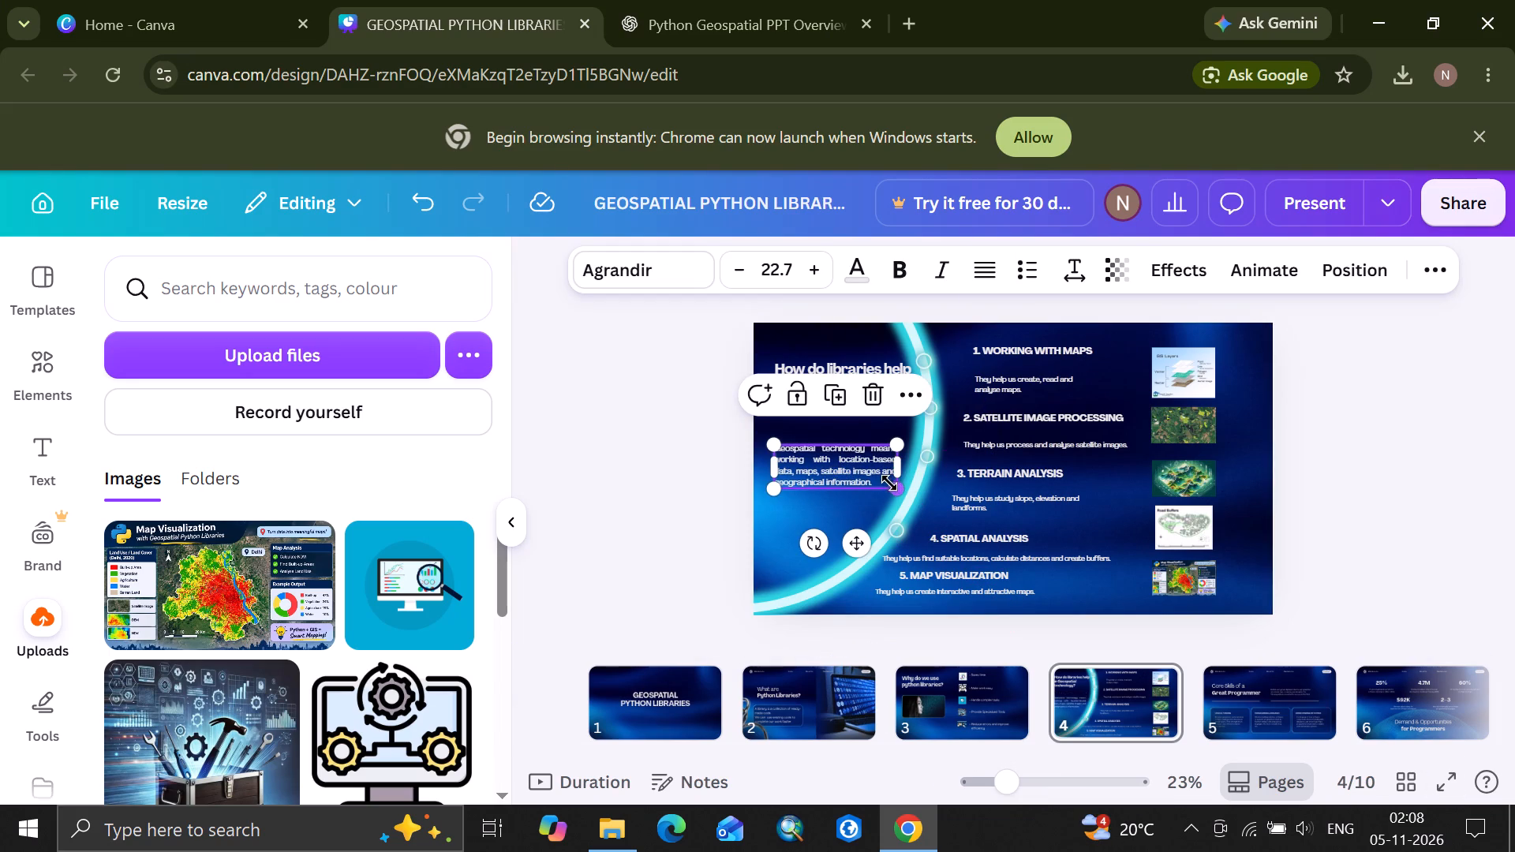
pyautogui.moveTo(889, 483); pyautogui.dragTo(879, 482)
pyautogui.moveTo(836, 469); pyautogui.dragTo(840, 492)
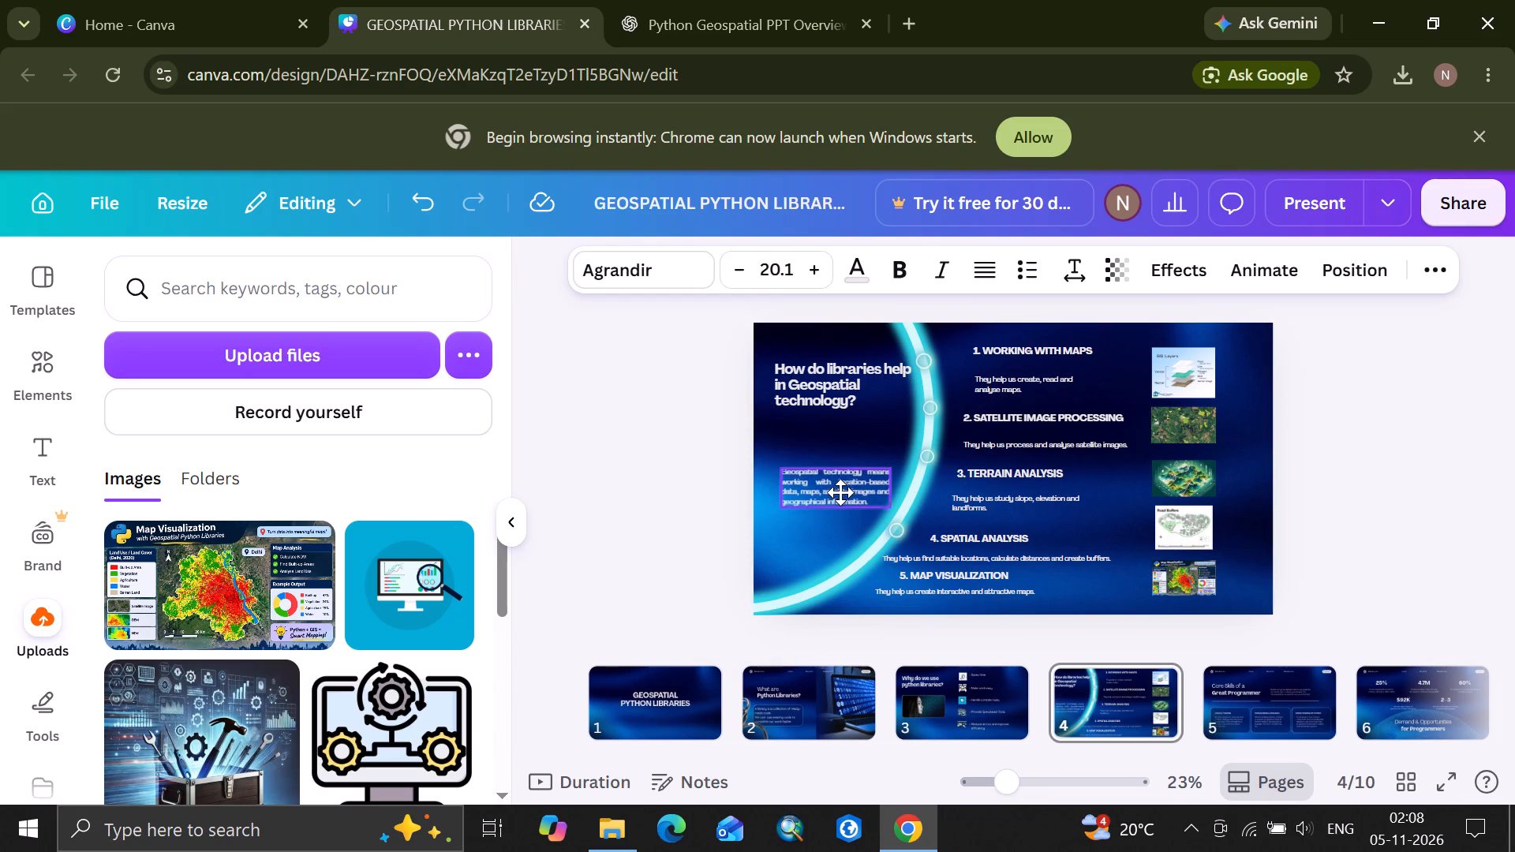
pyautogui.moveTo(840, 492); pyautogui.dragTo(835, 487)
# Reduce the heading "How do libraries help in Geospatial technology?" to font size 37 and move it down to just above the paragraph.
pyautogui.moveTo(812, 382); pyautogui.dragTo(813, 390)
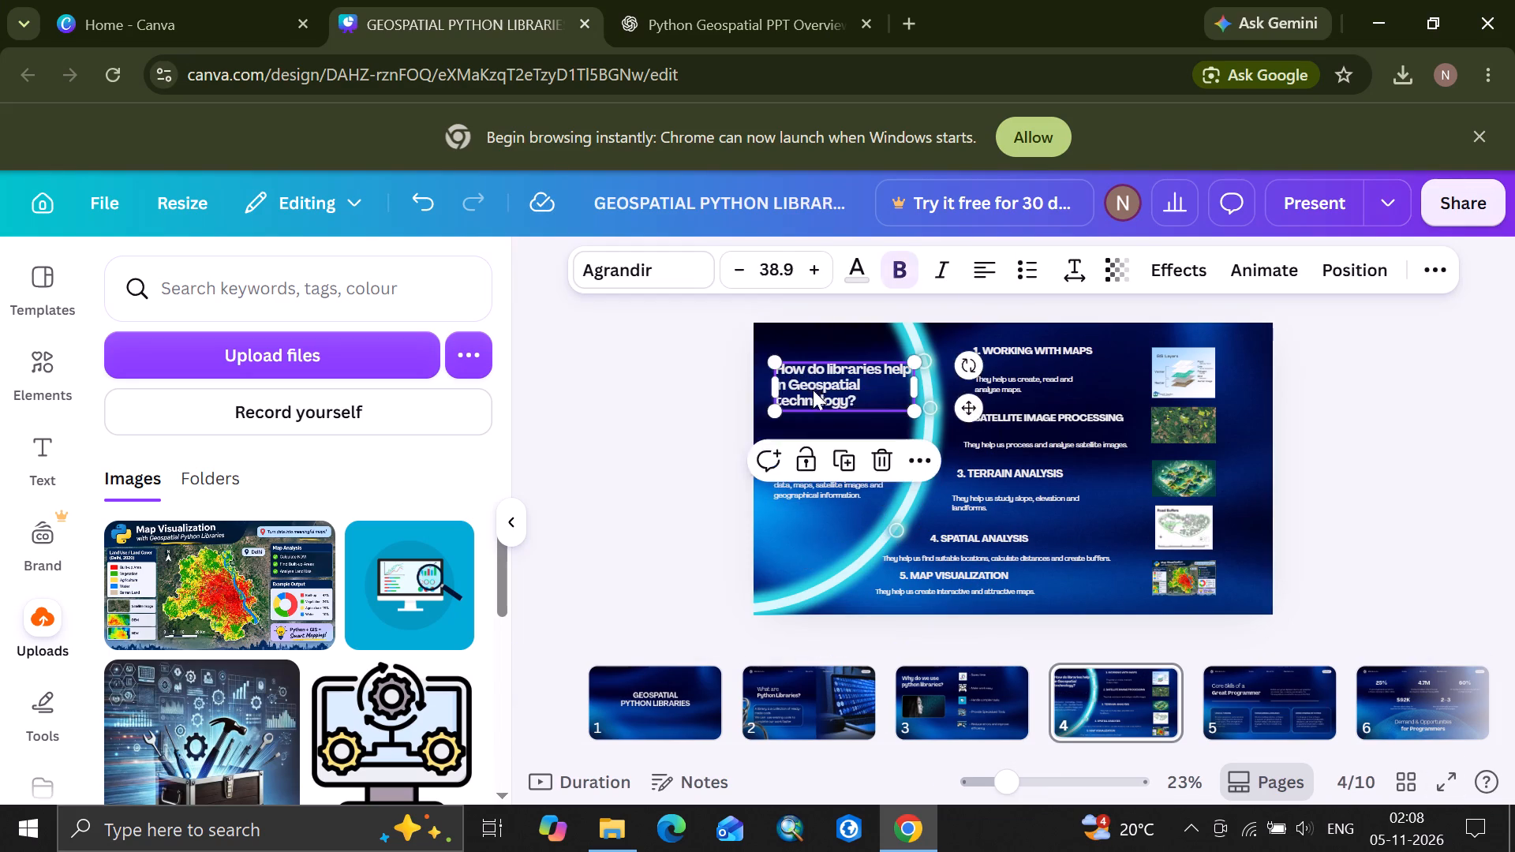
pyautogui.moveTo(813, 390); pyautogui.dragTo(811, 407)
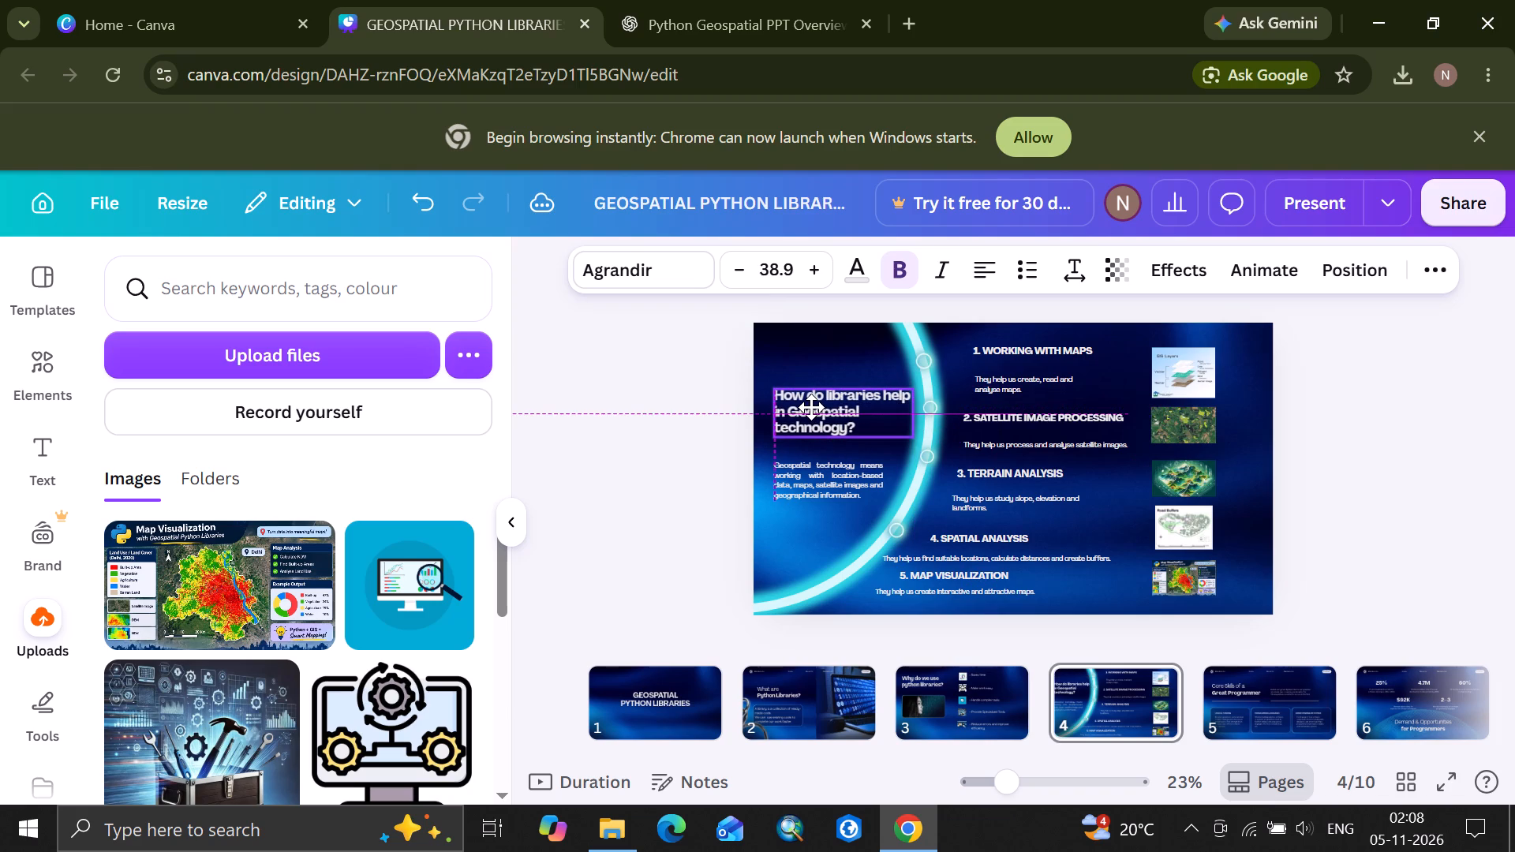
pyautogui.moveTo(811, 407); pyautogui.dragTo(813, 407)
pyautogui.click(908, 429)
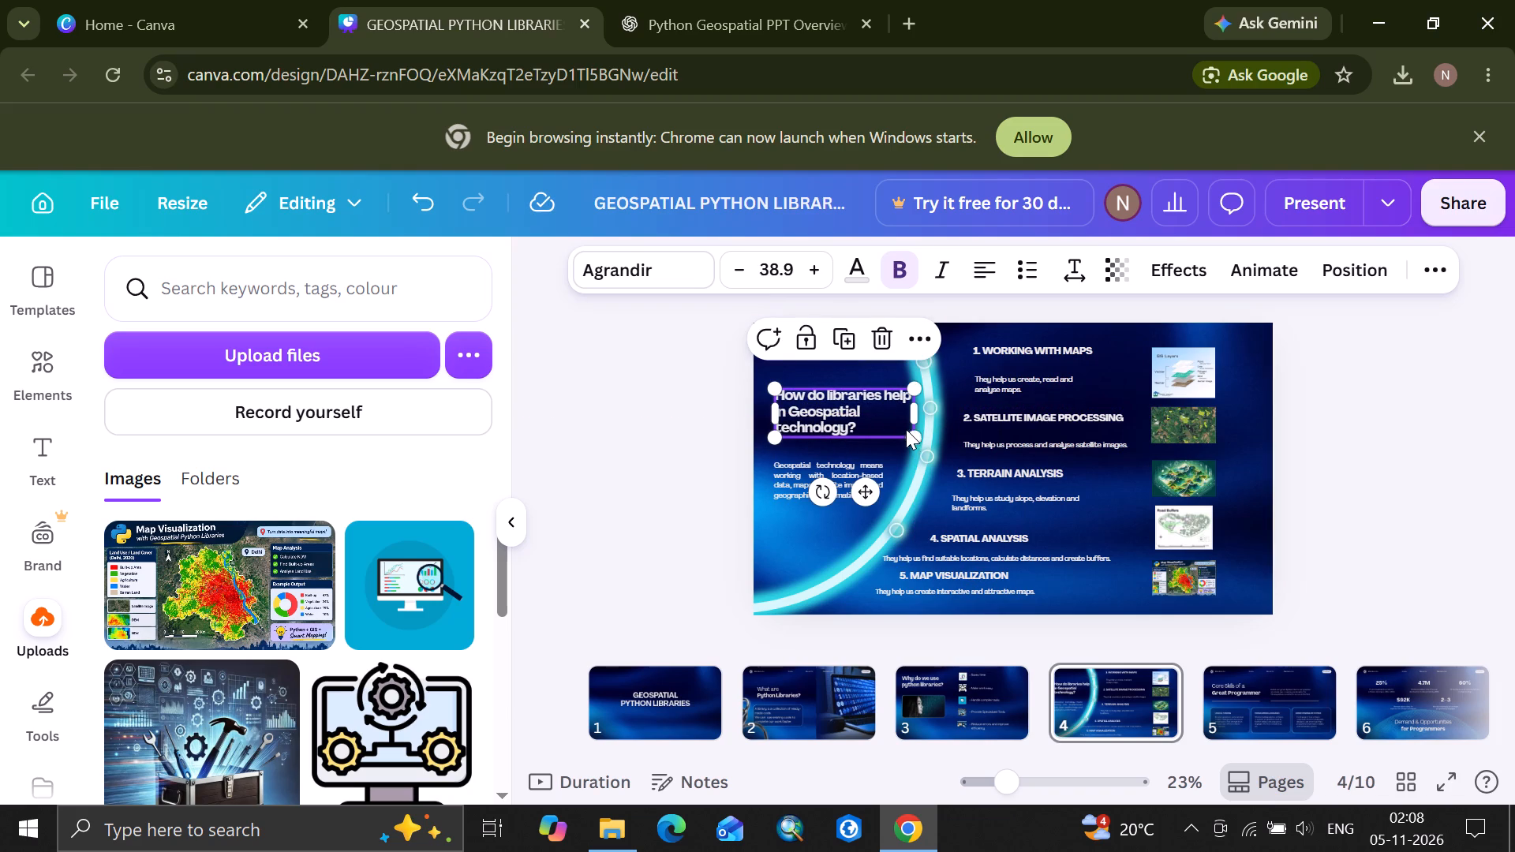
pyautogui.moveTo(914, 435); pyautogui.dragTo(906, 435)
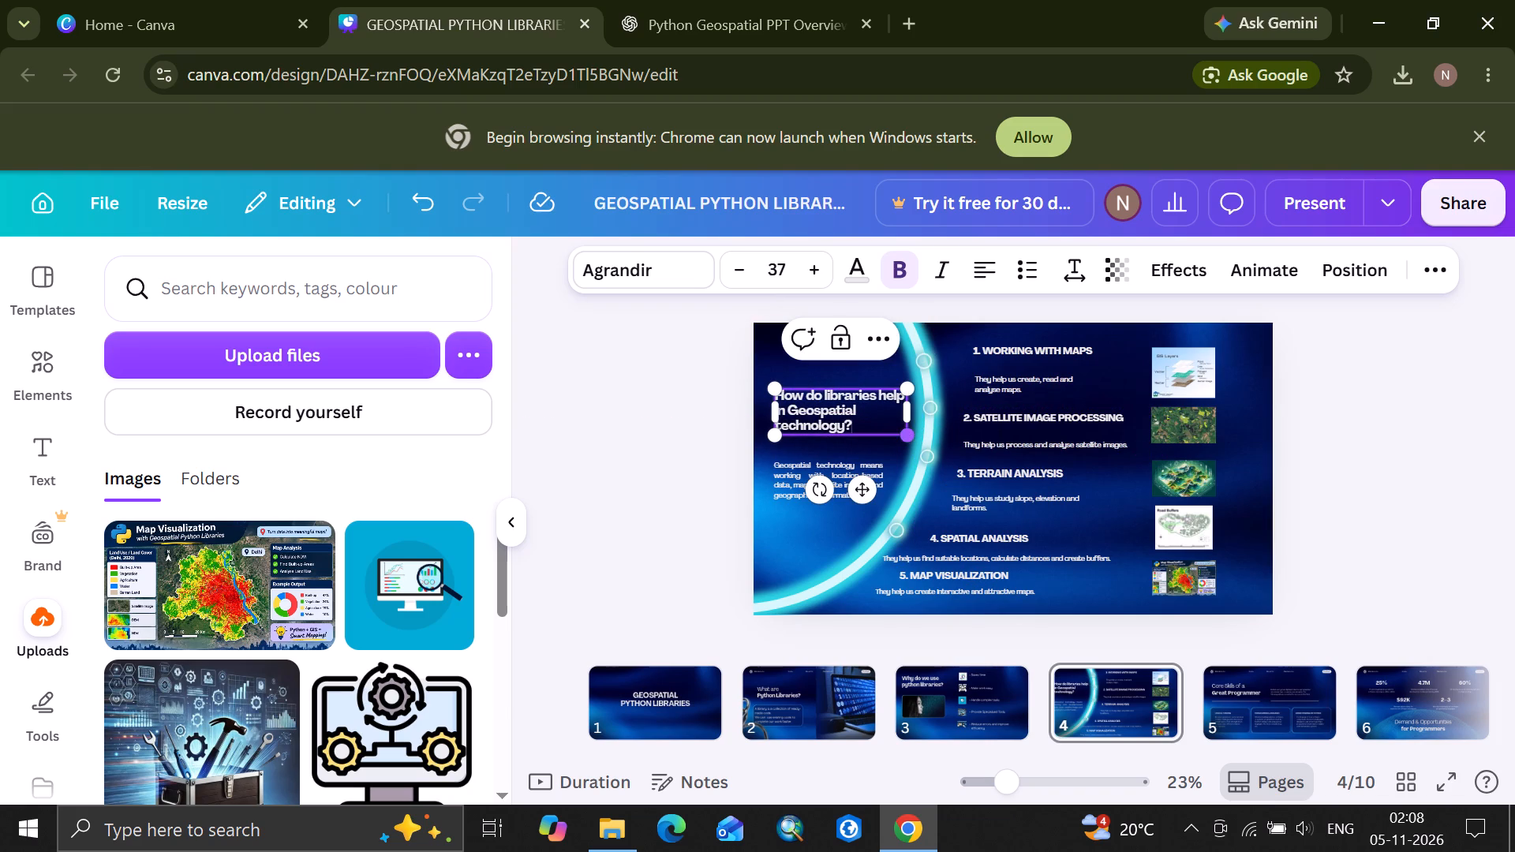
pyautogui.moveTo(870, 420); pyautogui.dragTo(873, 431)
pyautogui.moveTo(861, 491); pyautogui.dragTo(858, 503)
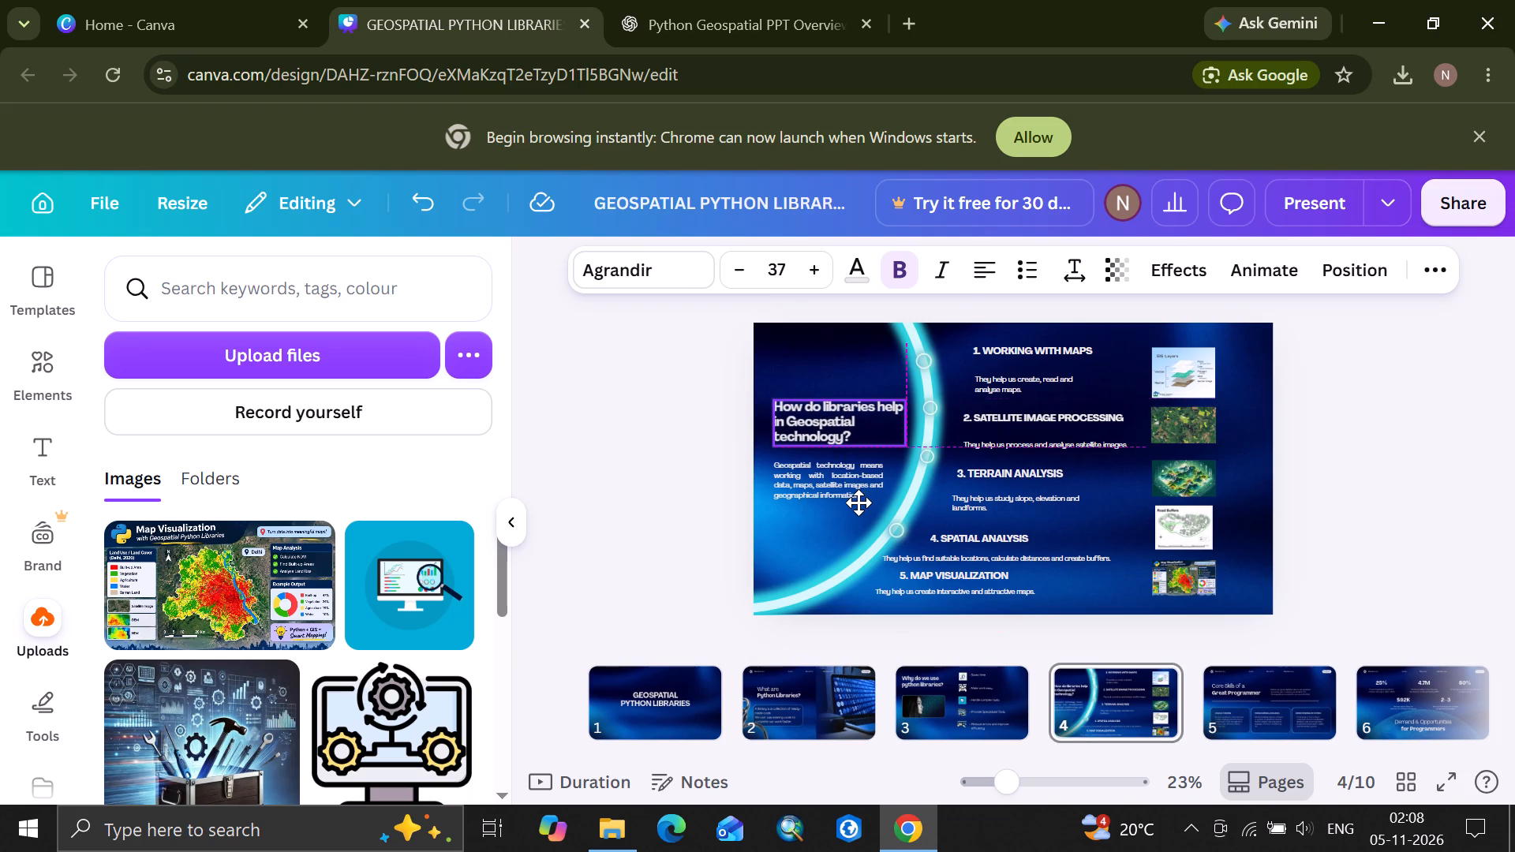
pyautogui.moveTo(858, 503); pyautogui.dragTo(859, 506)
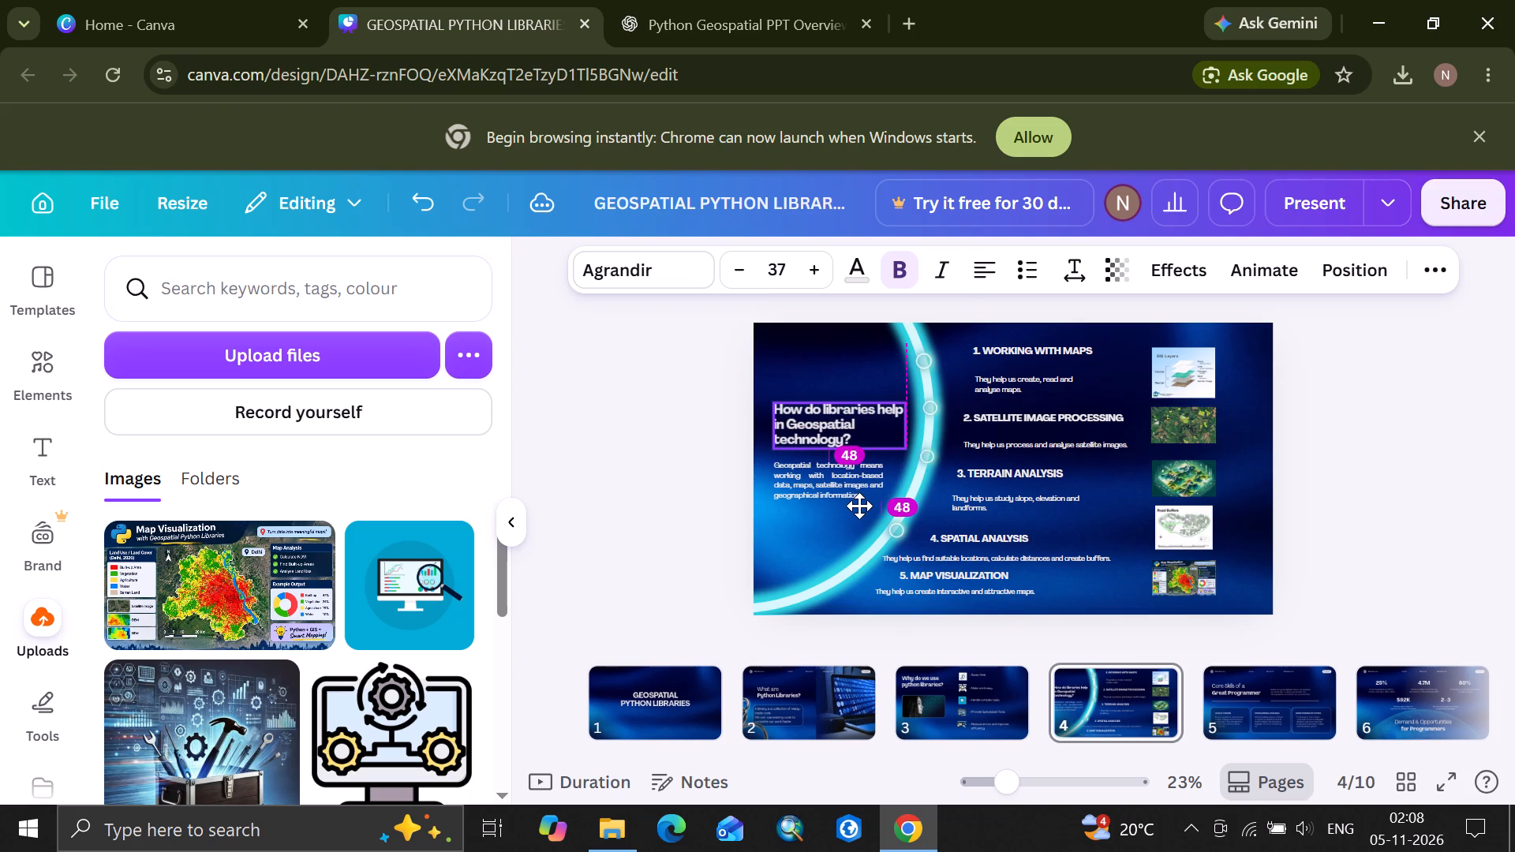
pyautogui.moveTo(859, 506); pyautogui.dragTo(859, 506)
pyautogui.click(781, 494)
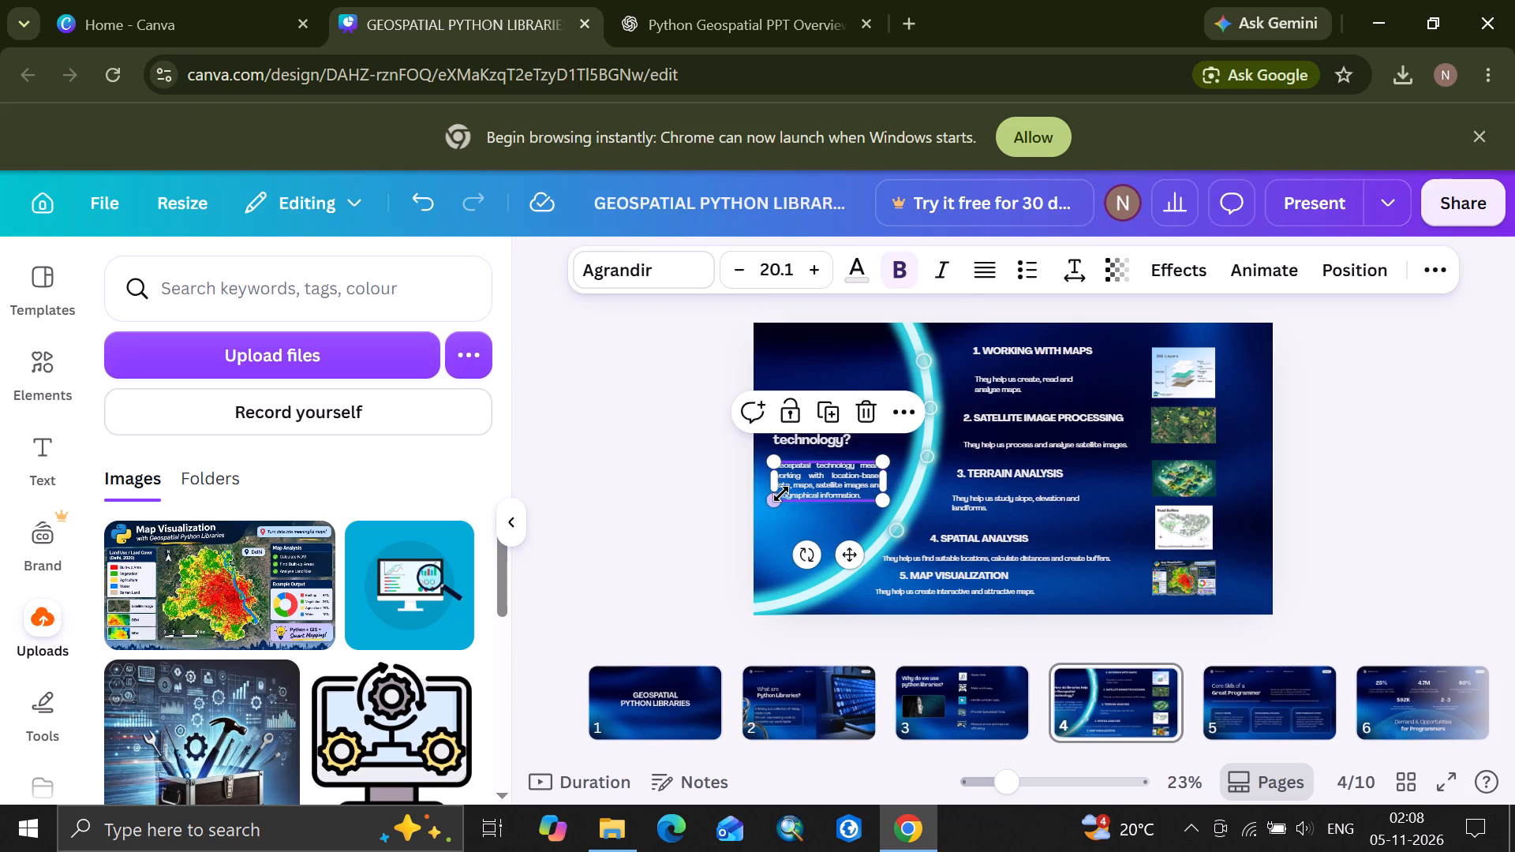
pyautogui.click(849, 563)
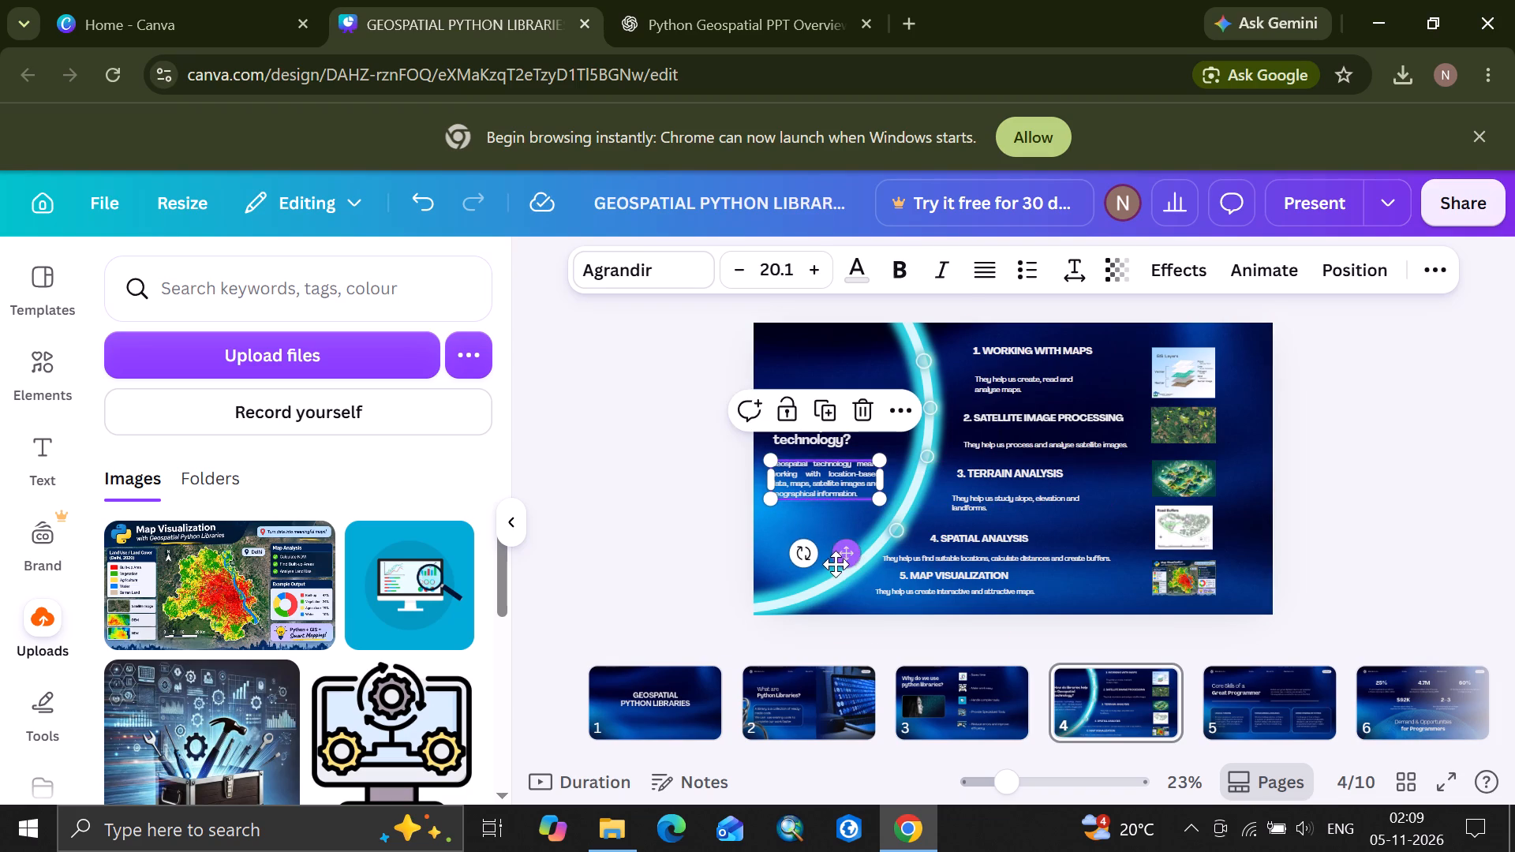
pyautogui.click(1441, 784)
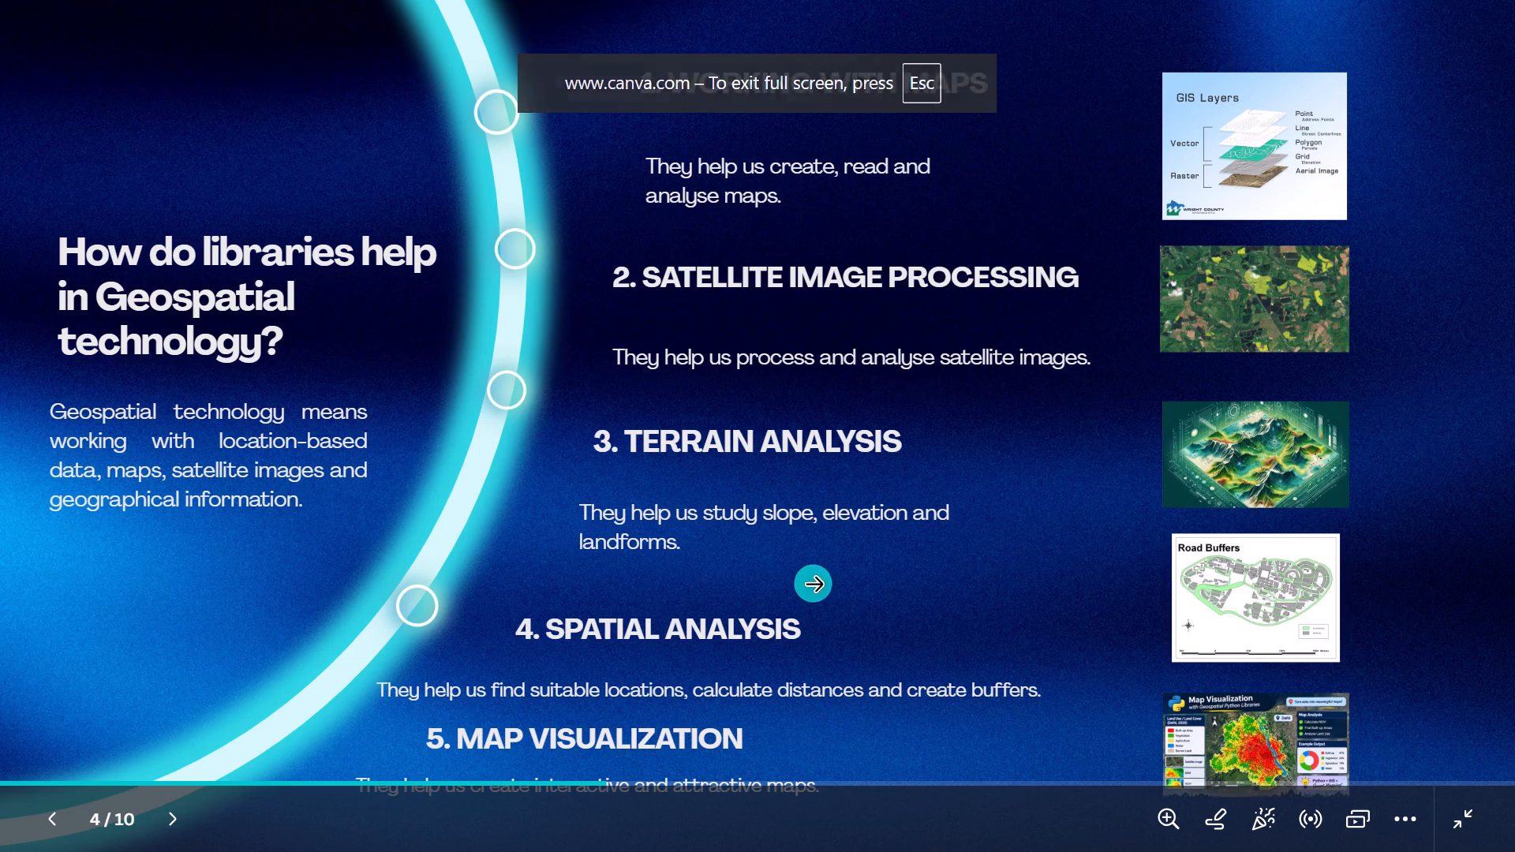
pyautogui.press('Escape')
pyautogui.click(821, 472)
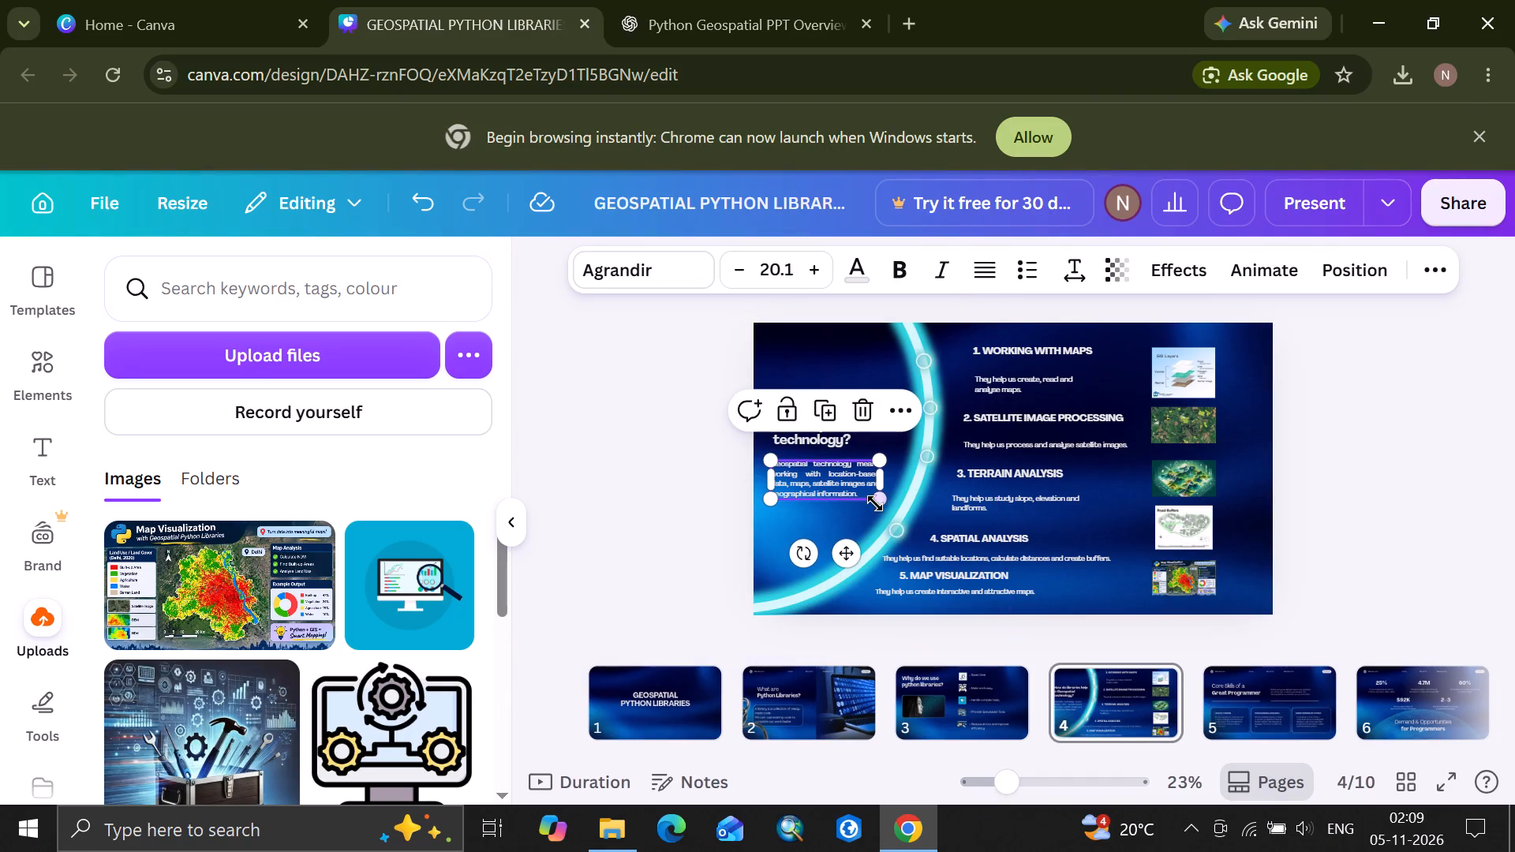
pyautogui.moveTo(877, 503); pyautogui.dragTo(865, 499)
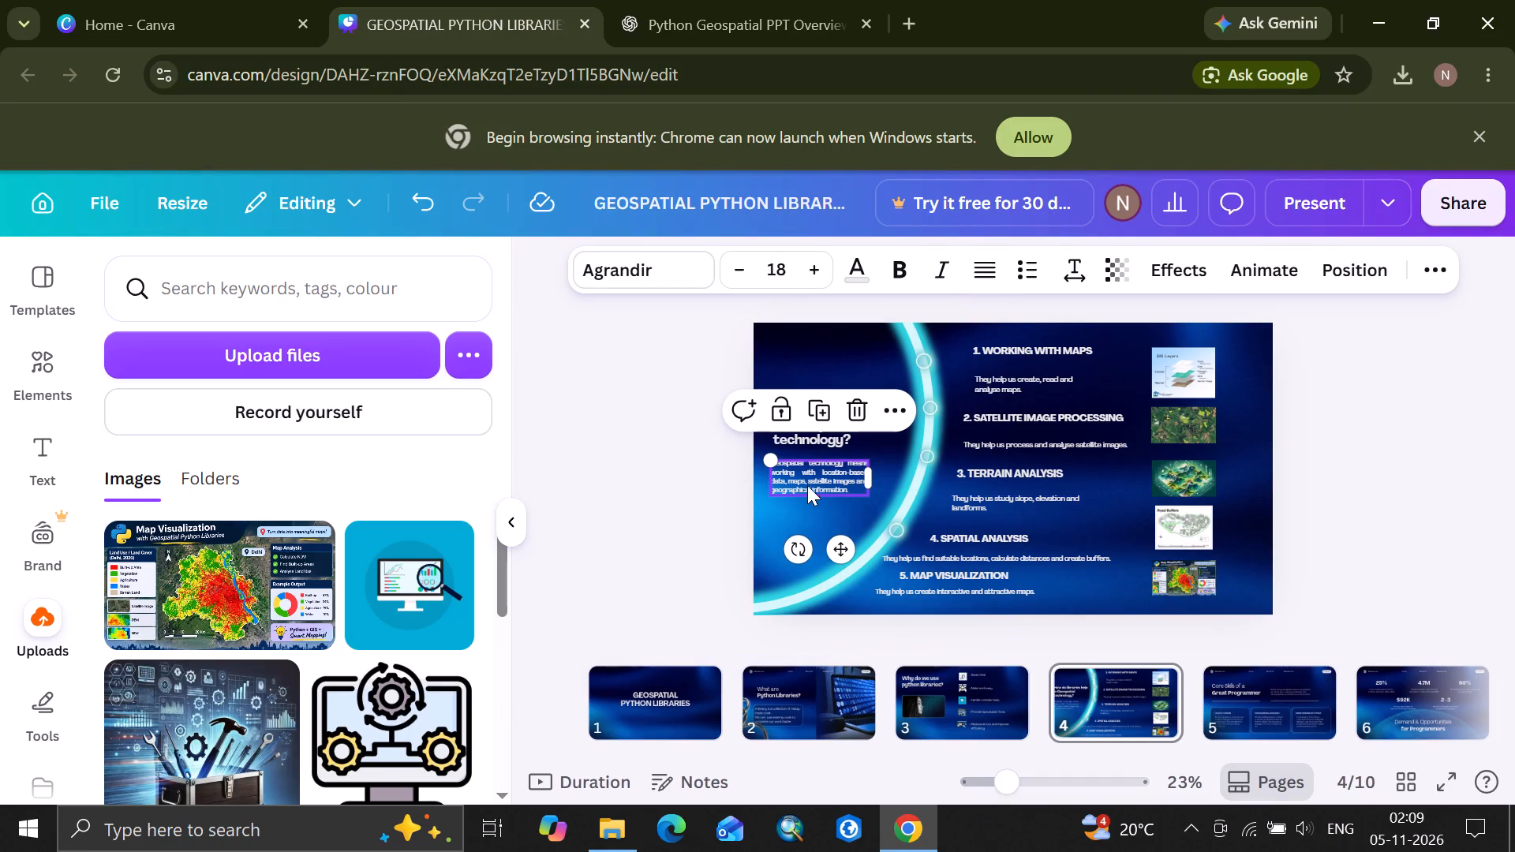
pyautogui.click(842, 551)
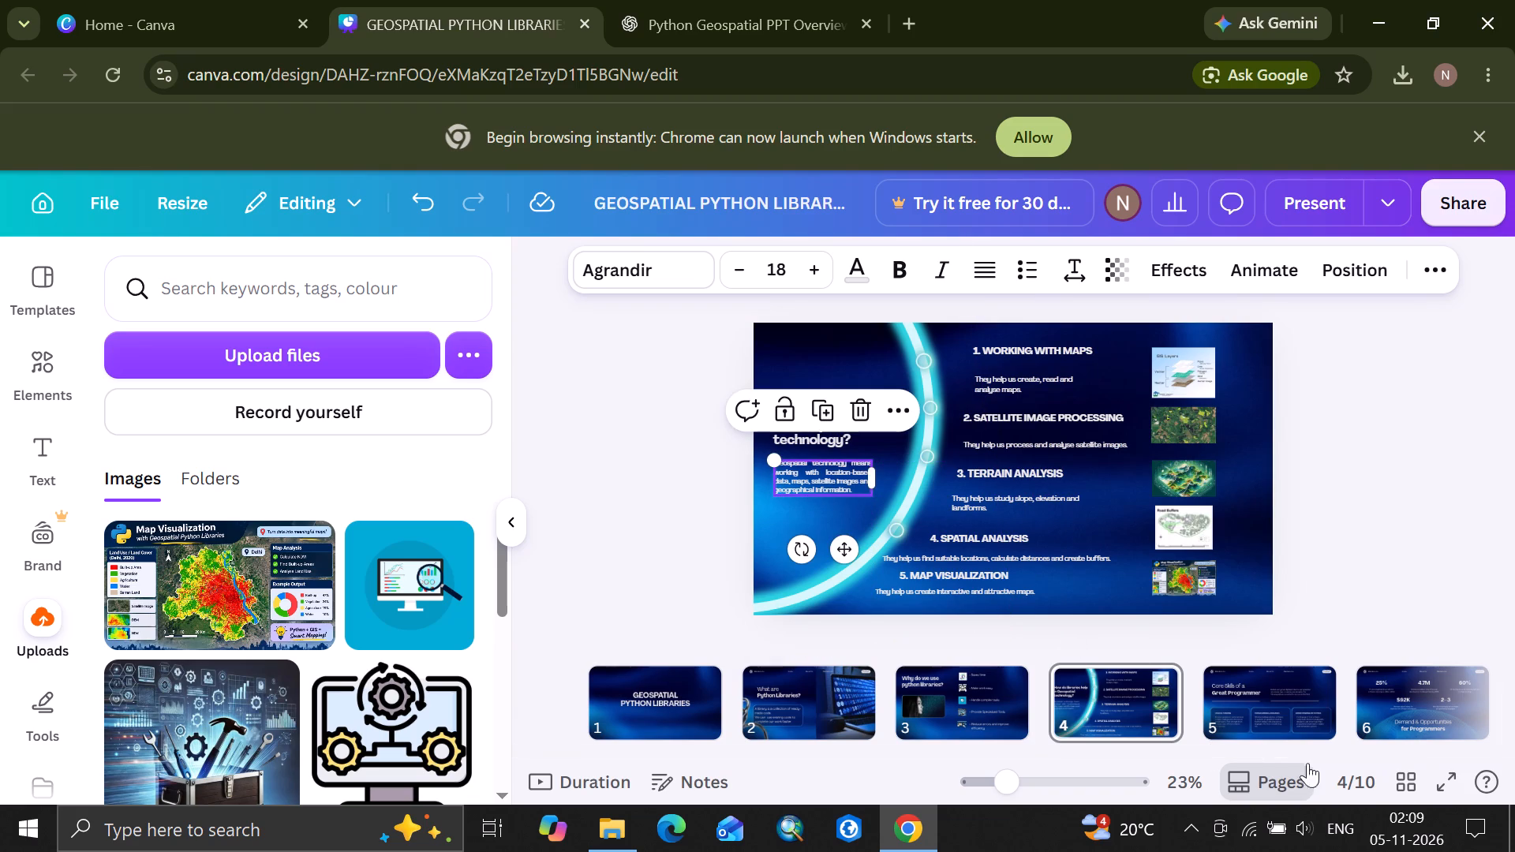
pyautogui.click(1448, 780)
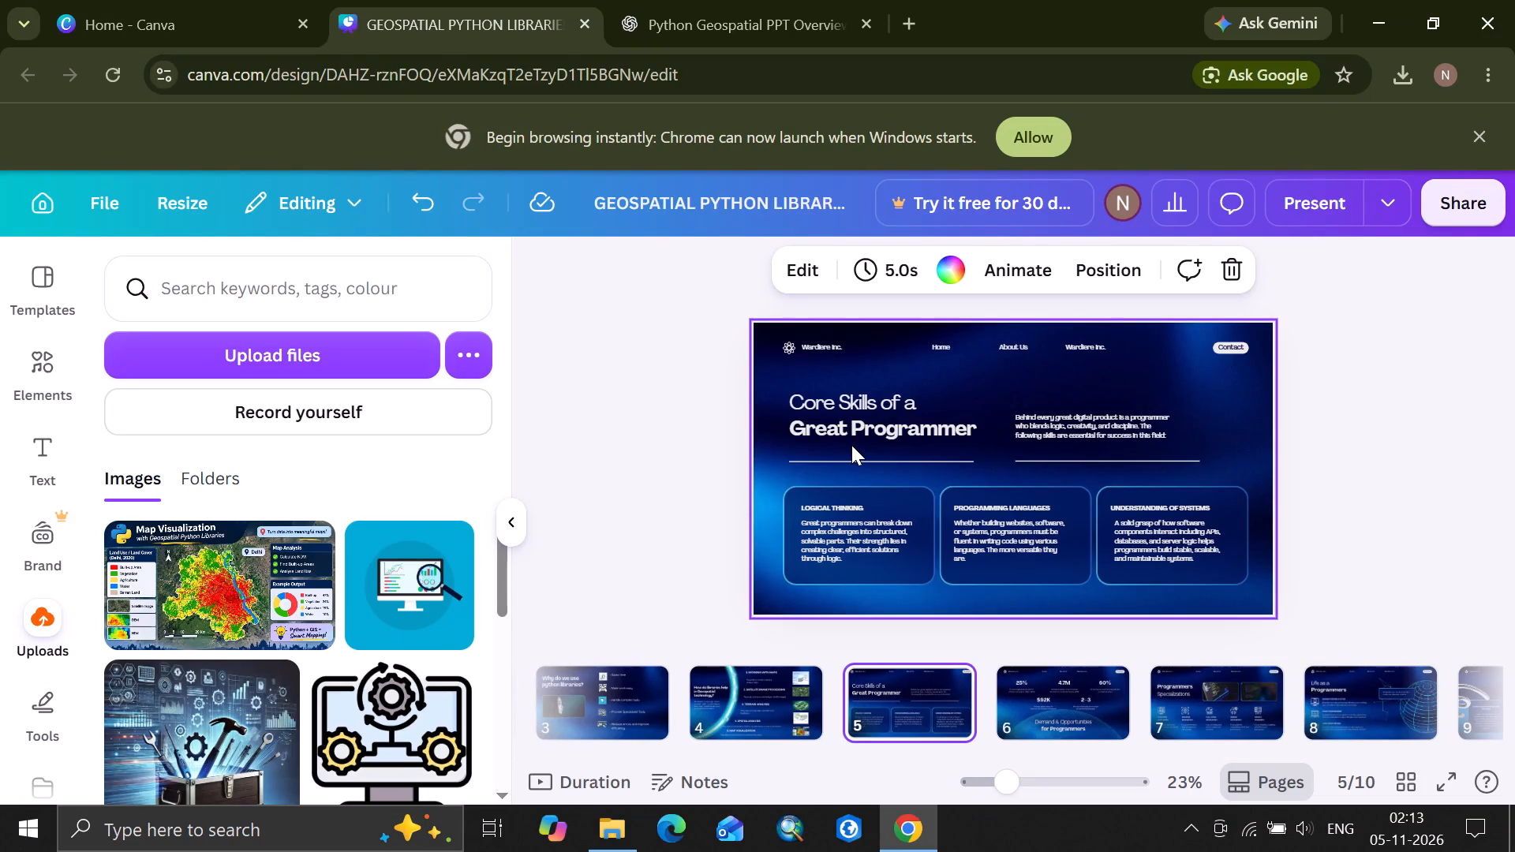
pyautogui.click(832, 344)
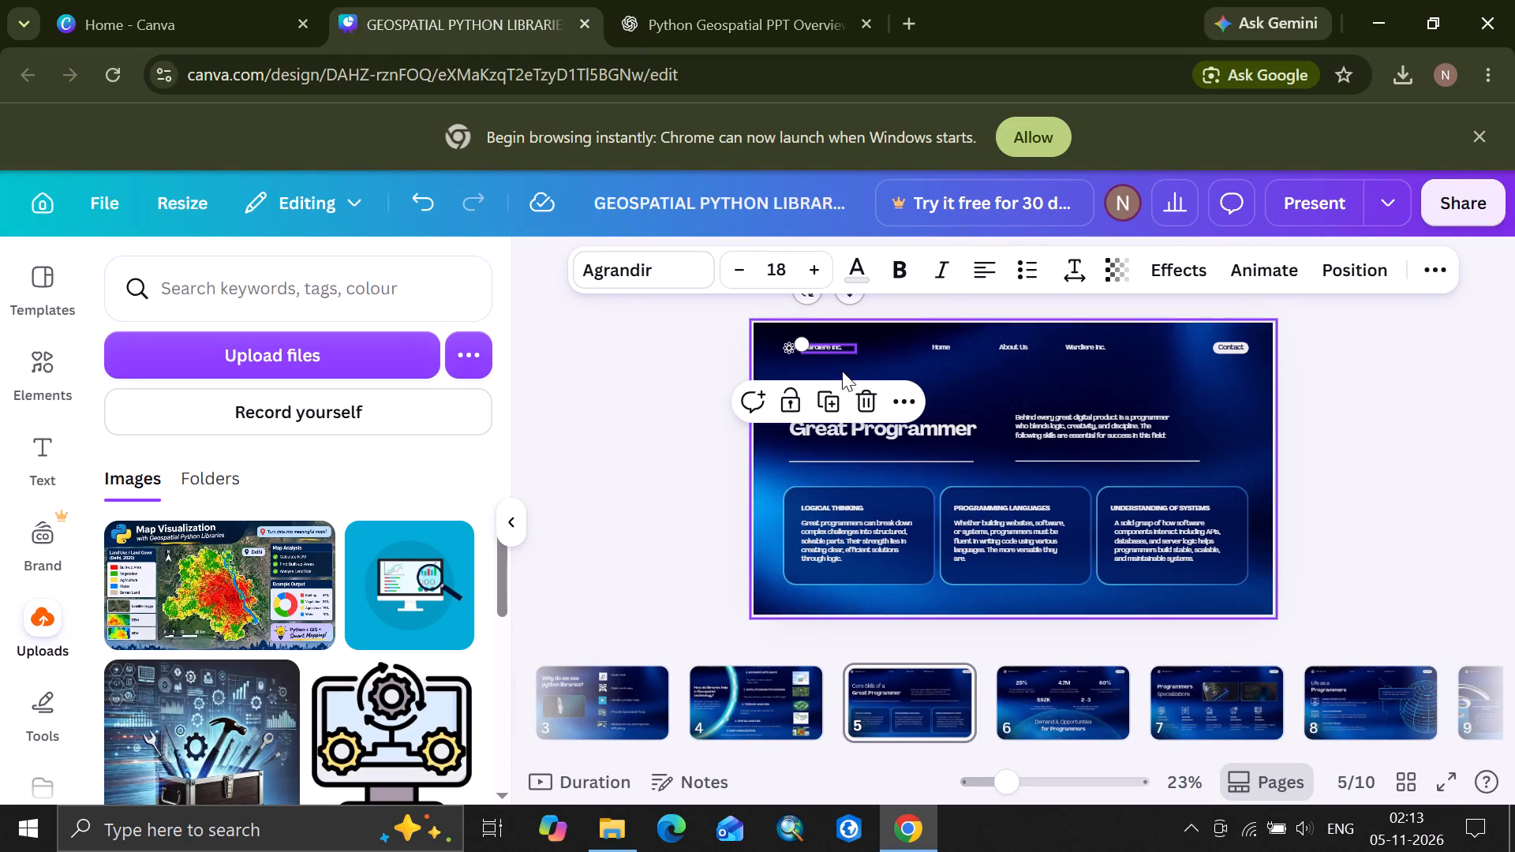
pyautogui.click(872, 403)
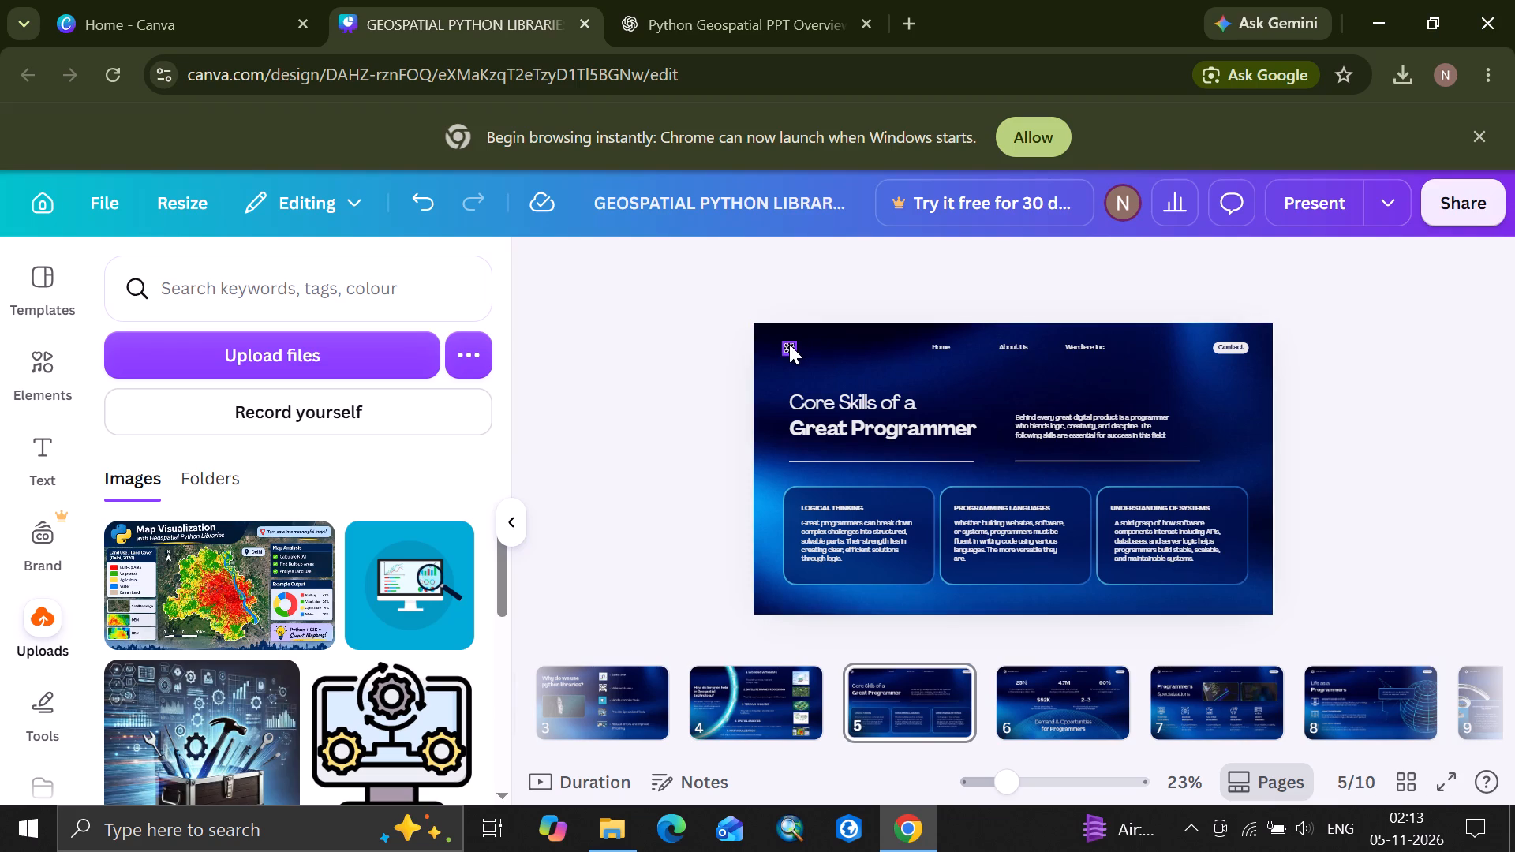
pyautogui.click(789, 344)
pyautogui.click(810, 400)
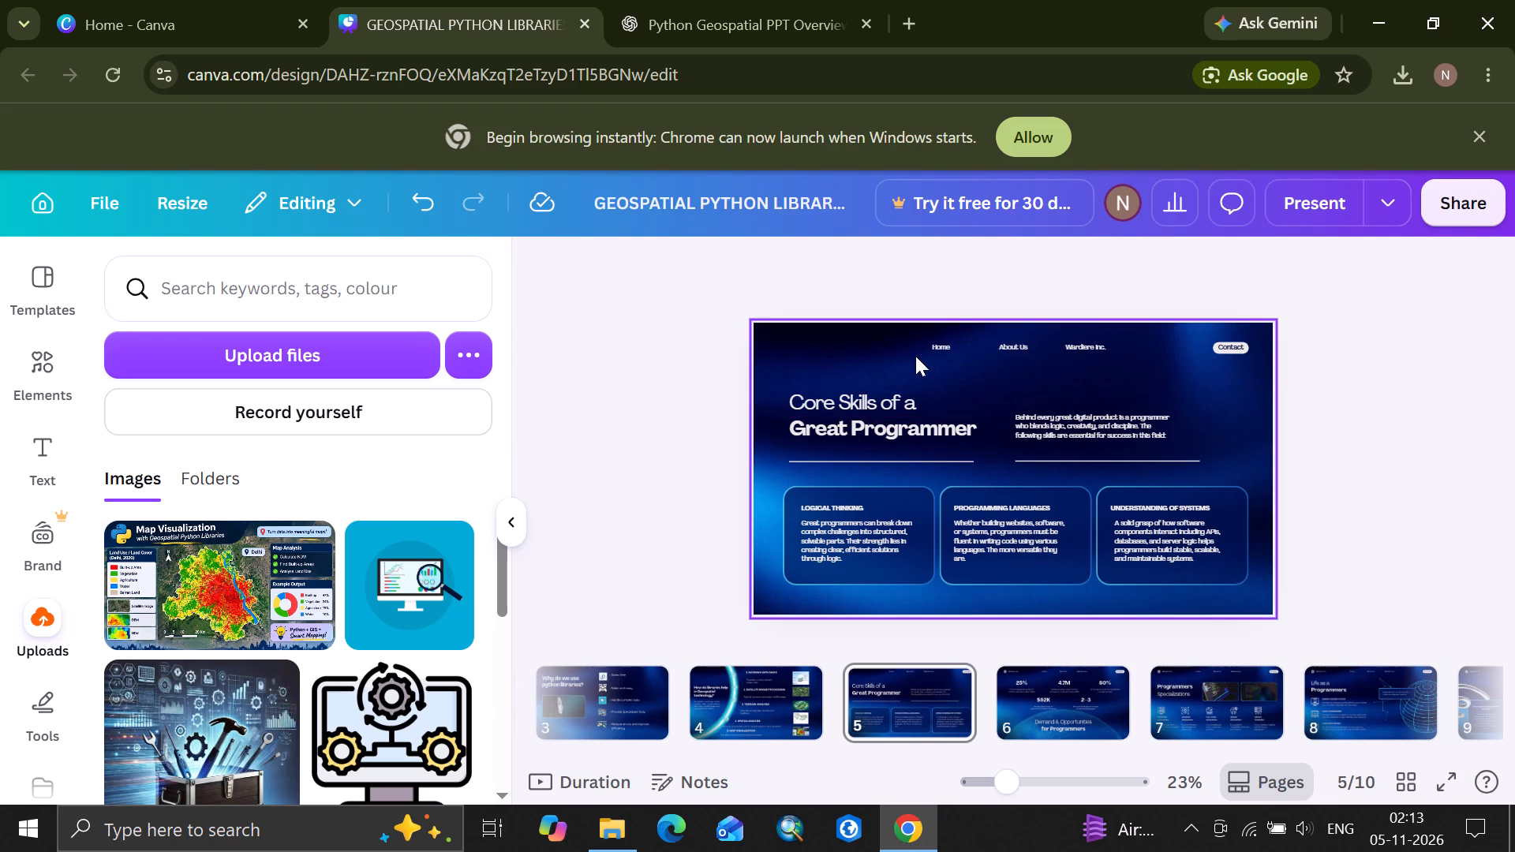
pyautogui.click(944, 350)
pyautogui.click(982, 405)
pyautogui.click(1012, 352)
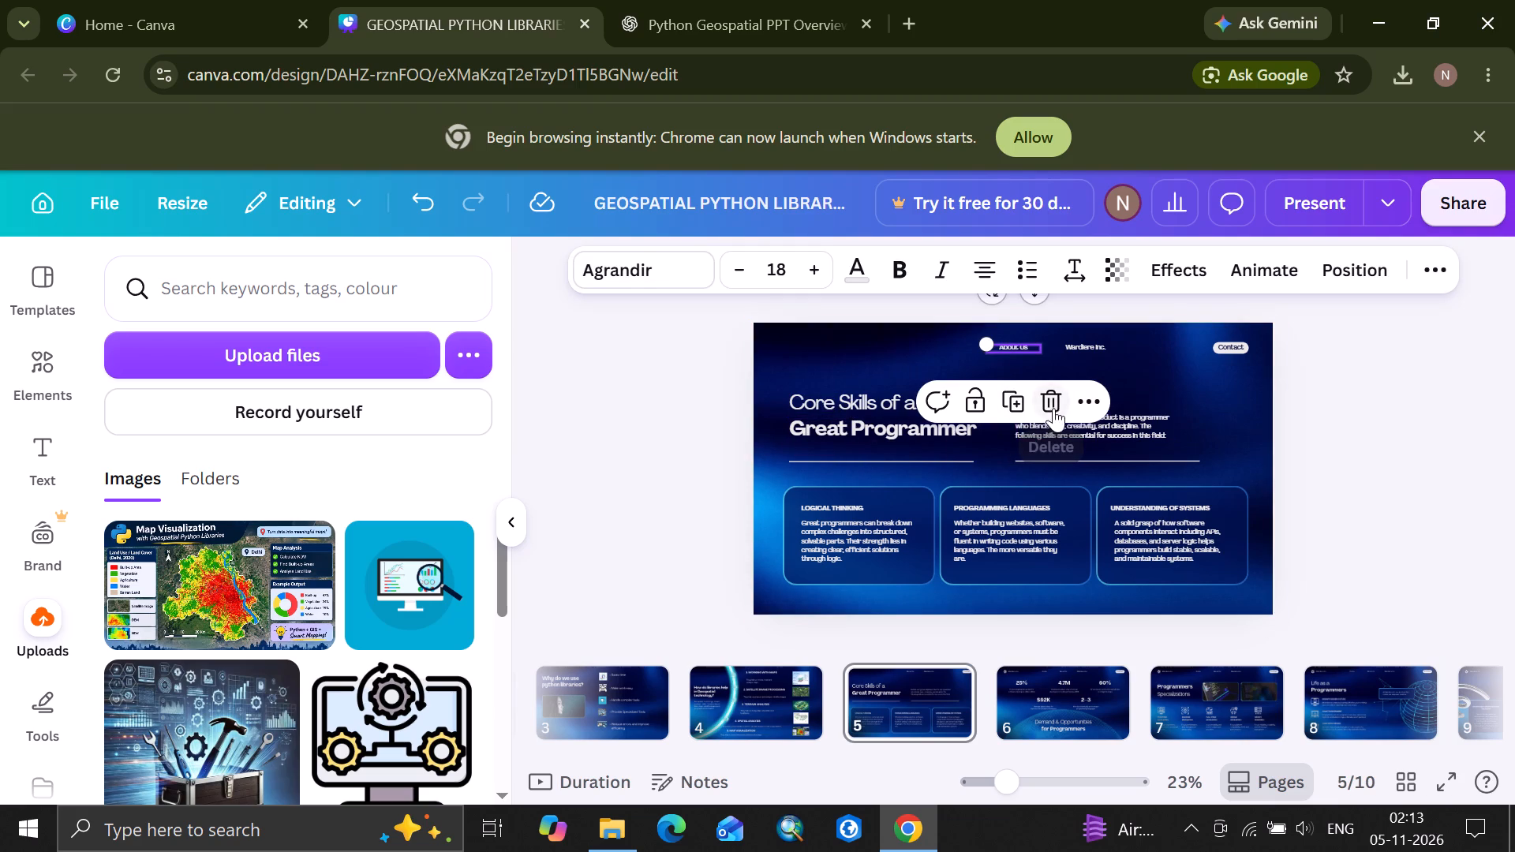
pyautogui.click(1056, 407)
pyautogui.click(1087, 355)
pyautogui.click(1088, 343)
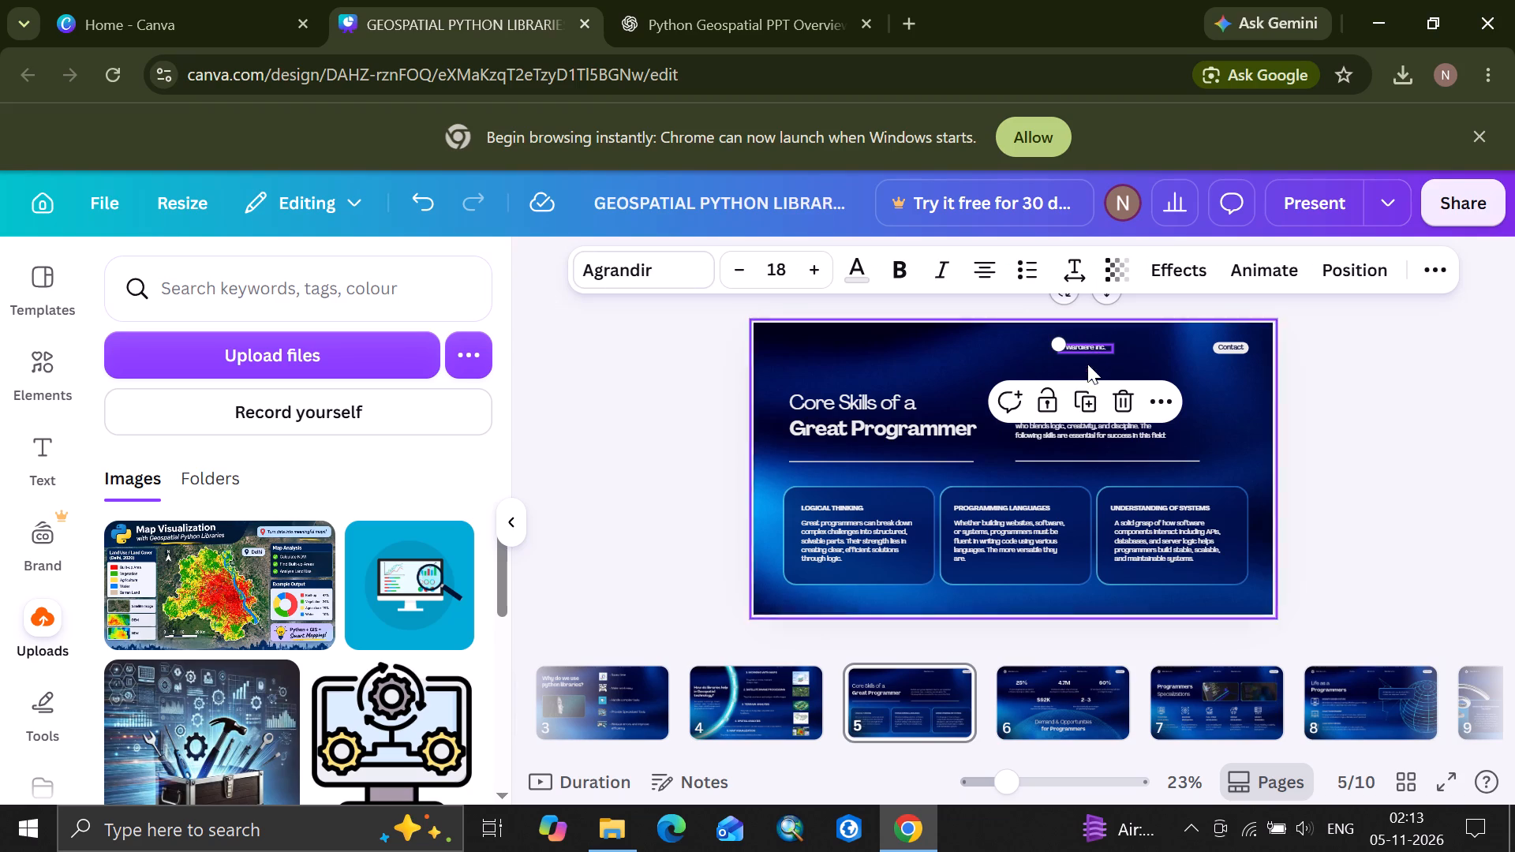
pyautogui.click(1120, 402)
pyautogui.click(1223, 342)
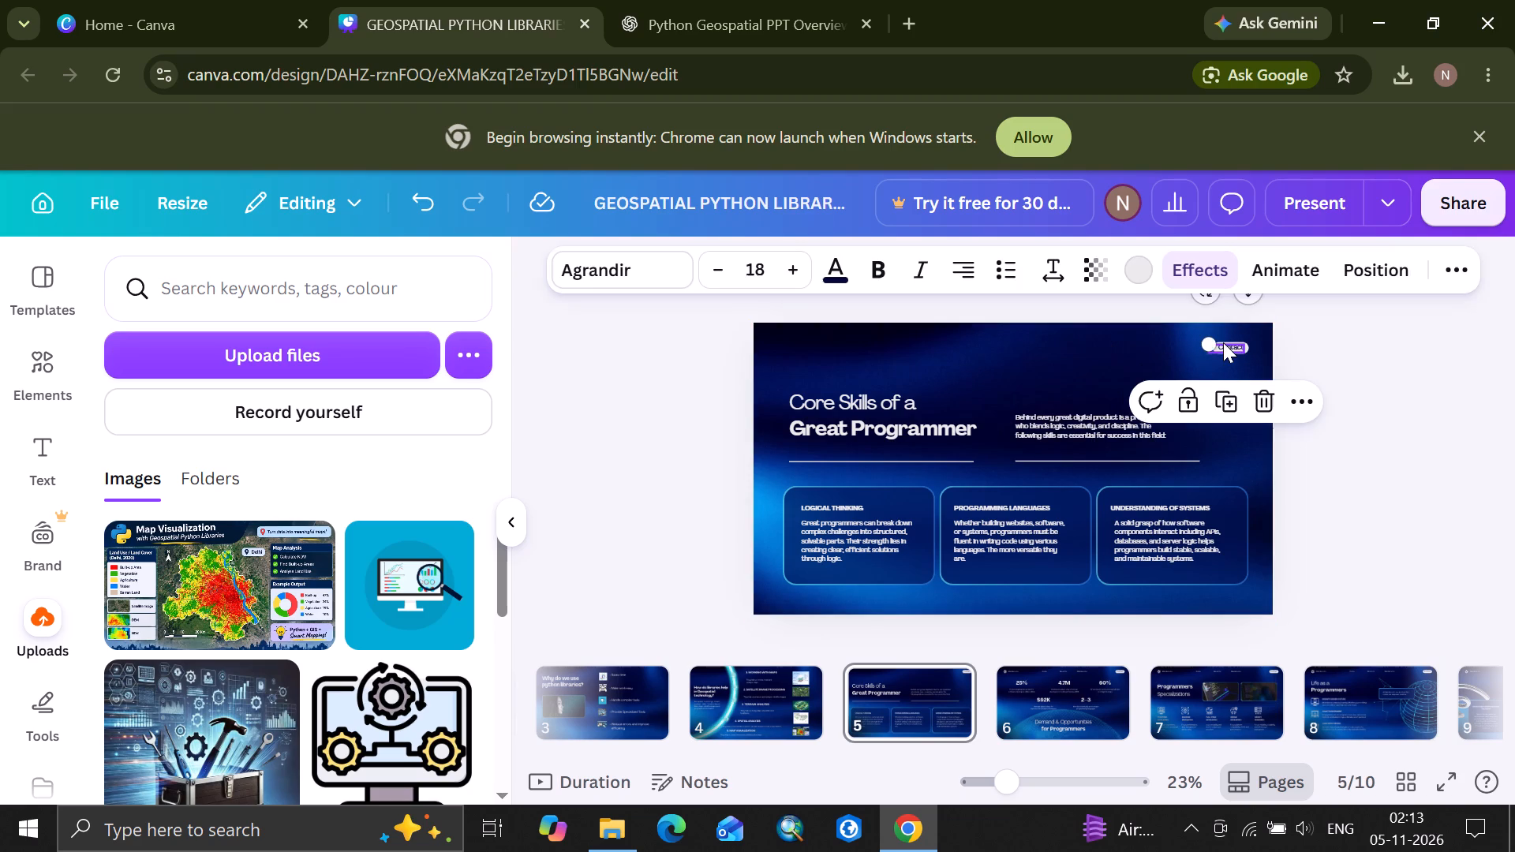
pyautogui.click(1259, 397)
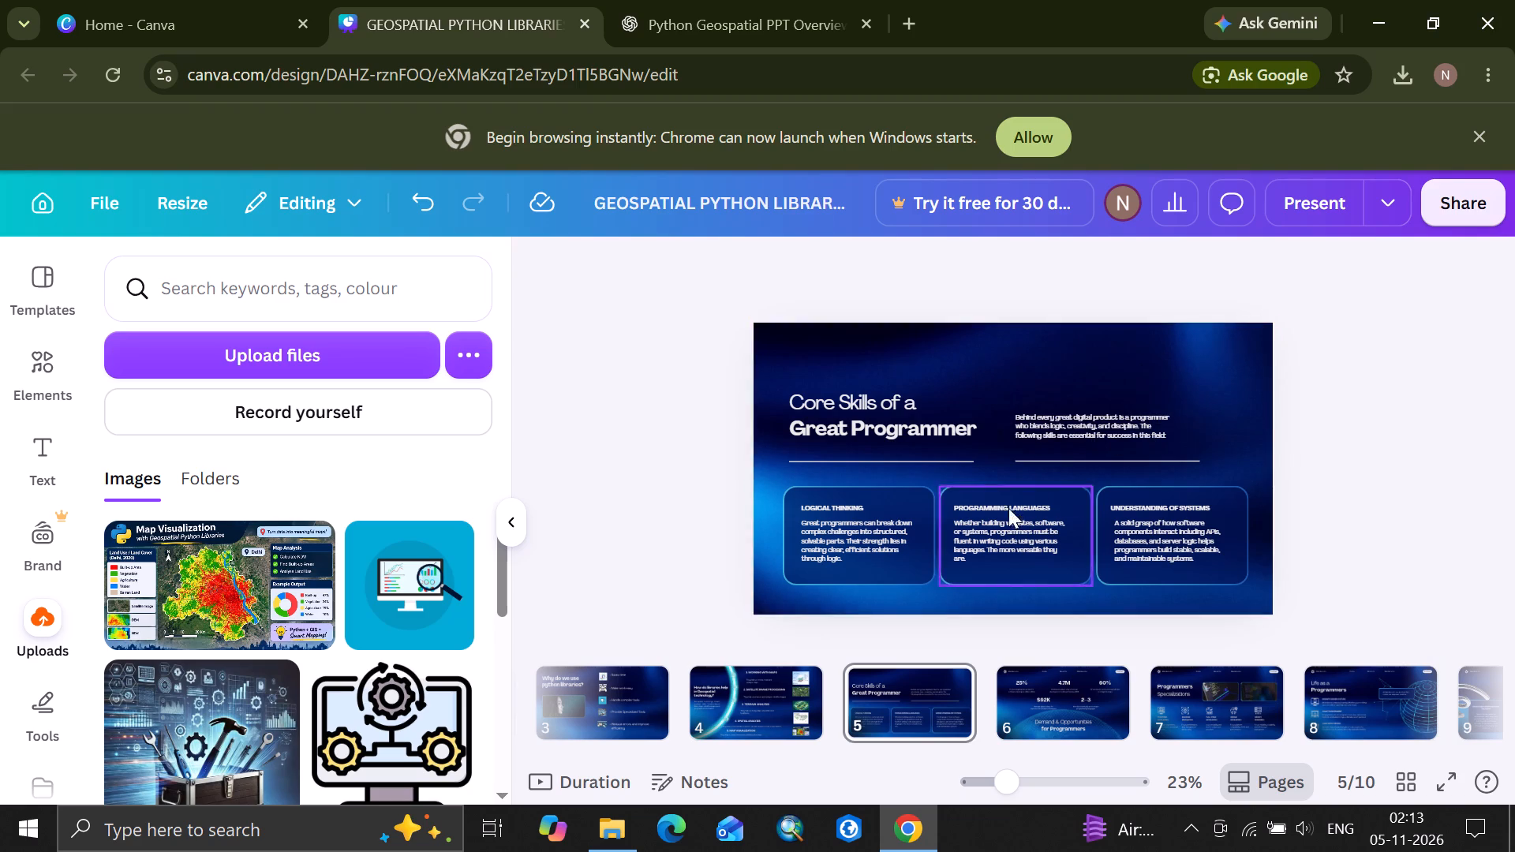
# Look through slides 4 to 10 of the presentation to examine their remaining template layouts.
pyautogui.click(794, 718)
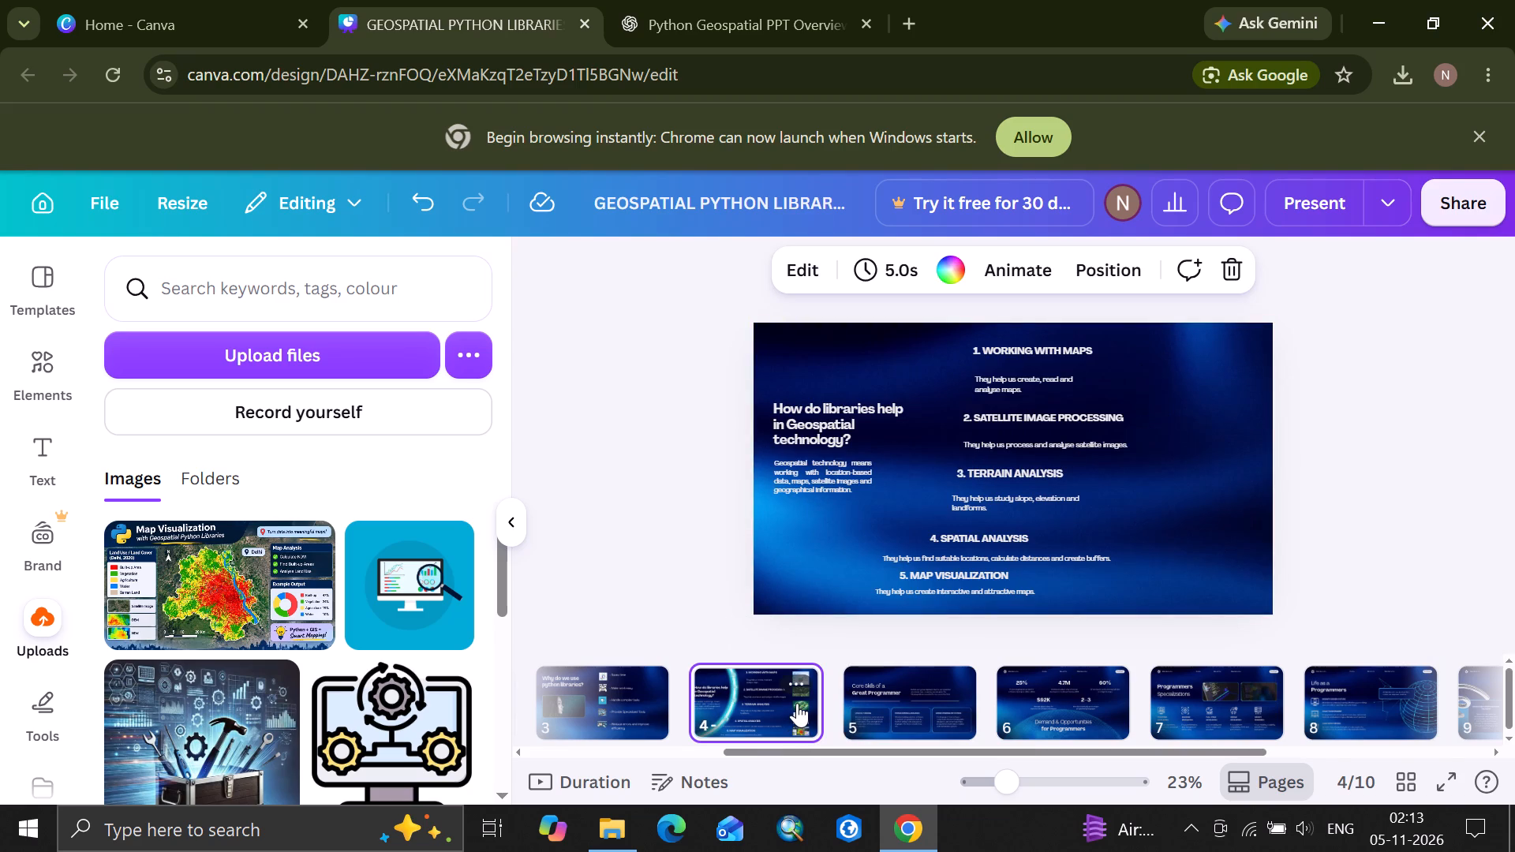
pyautogui.click(870, 698)
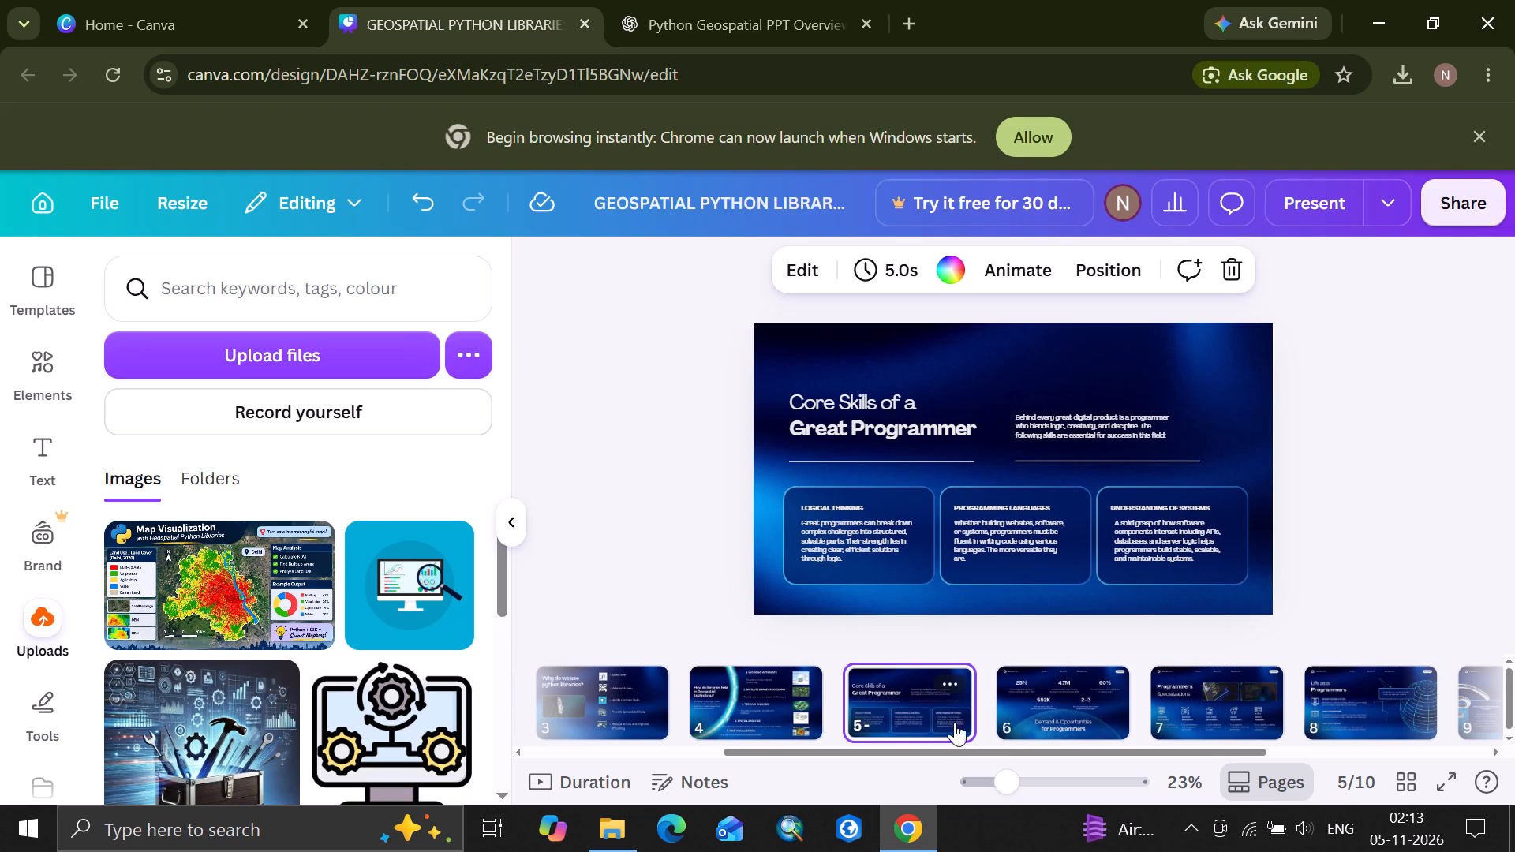
pyautogui.click(1054, 704)
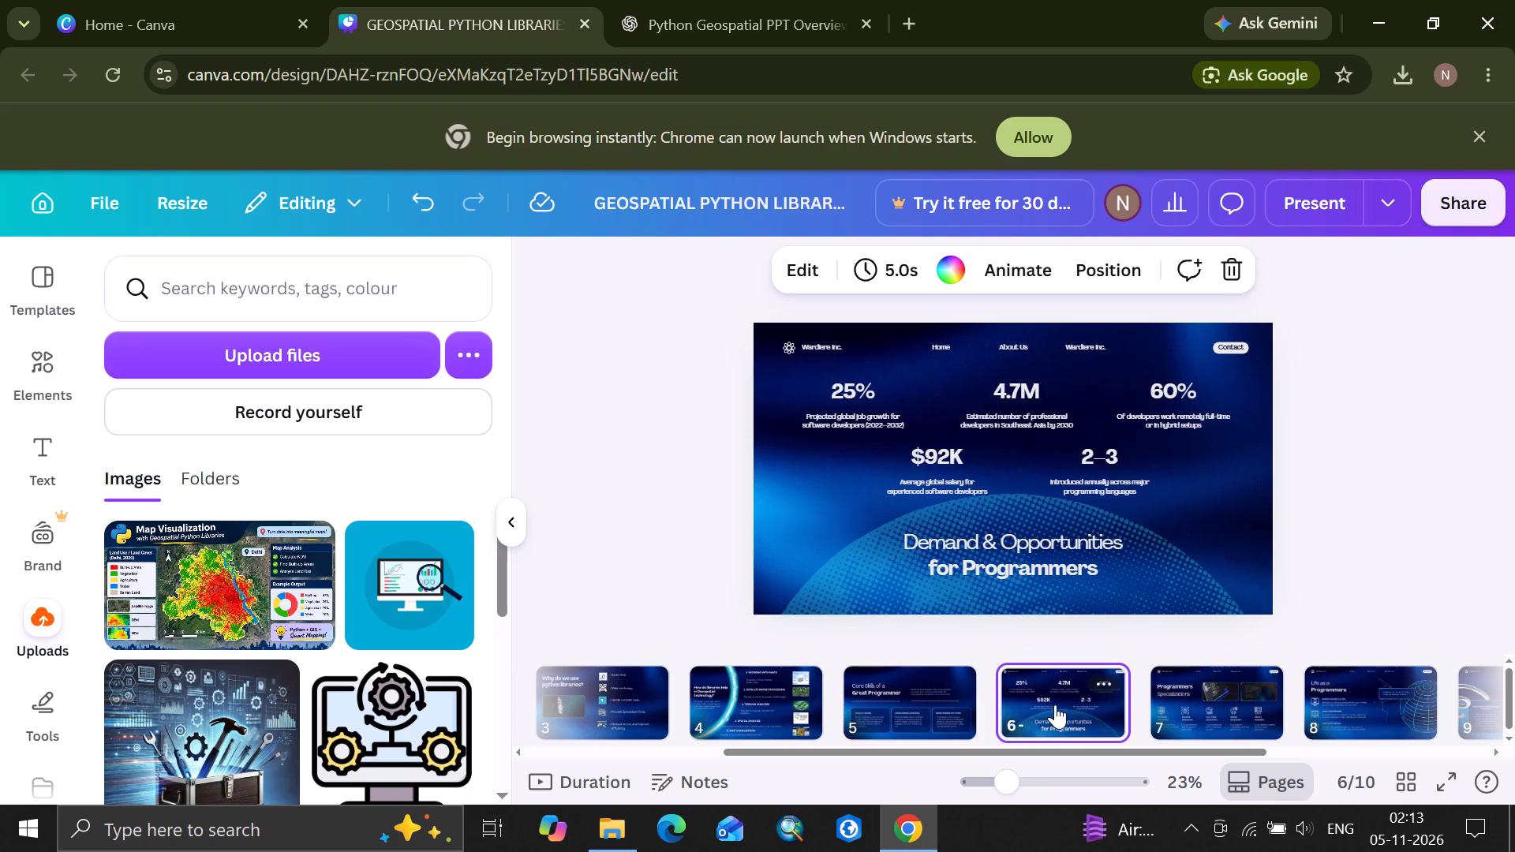
pyautogui.click(1233, 687)
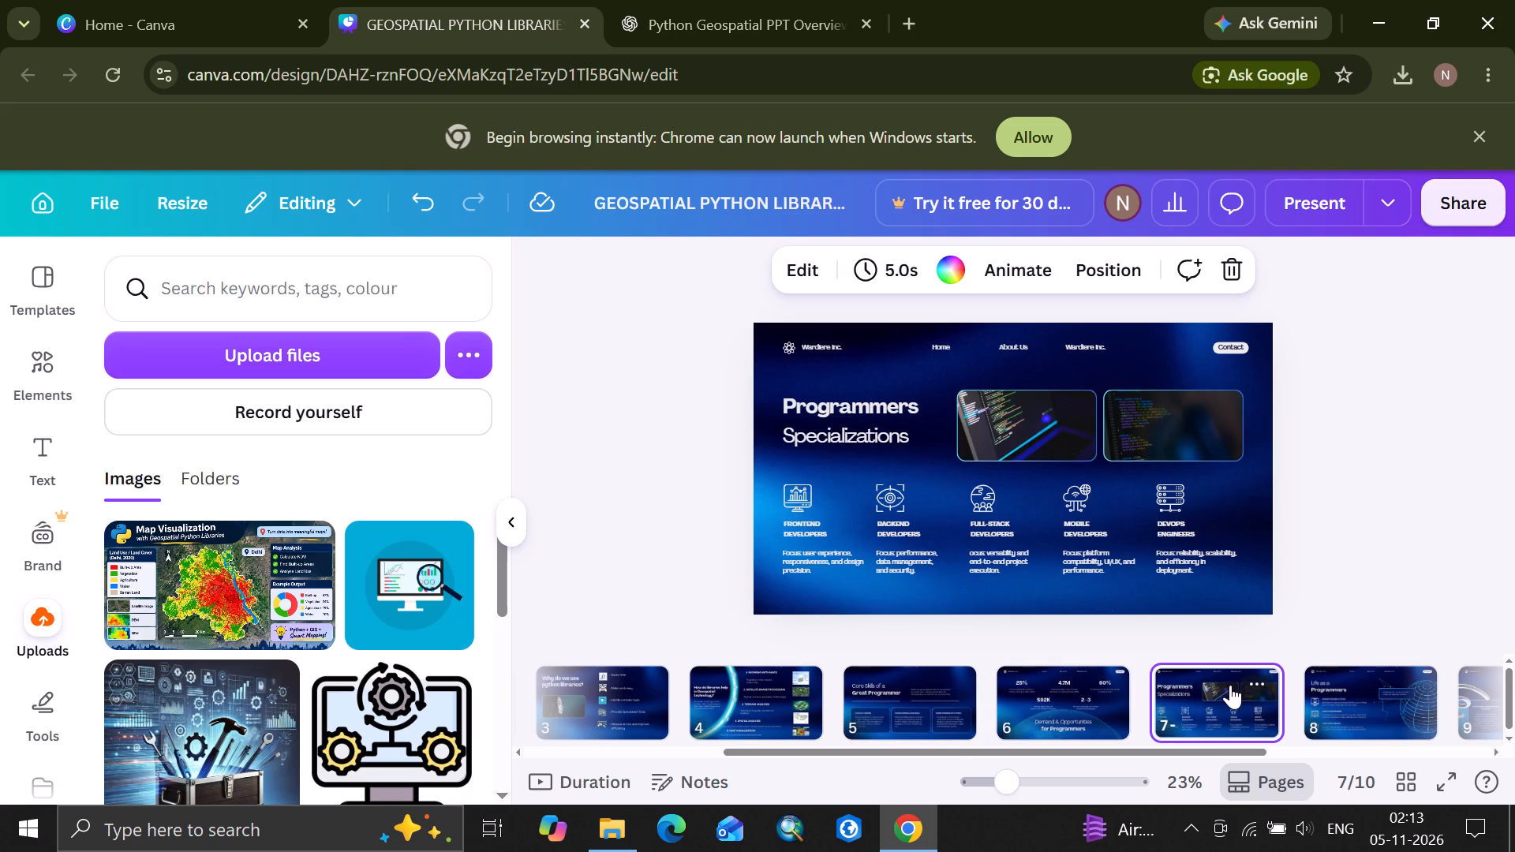
pyautogui.click(1367, 697)
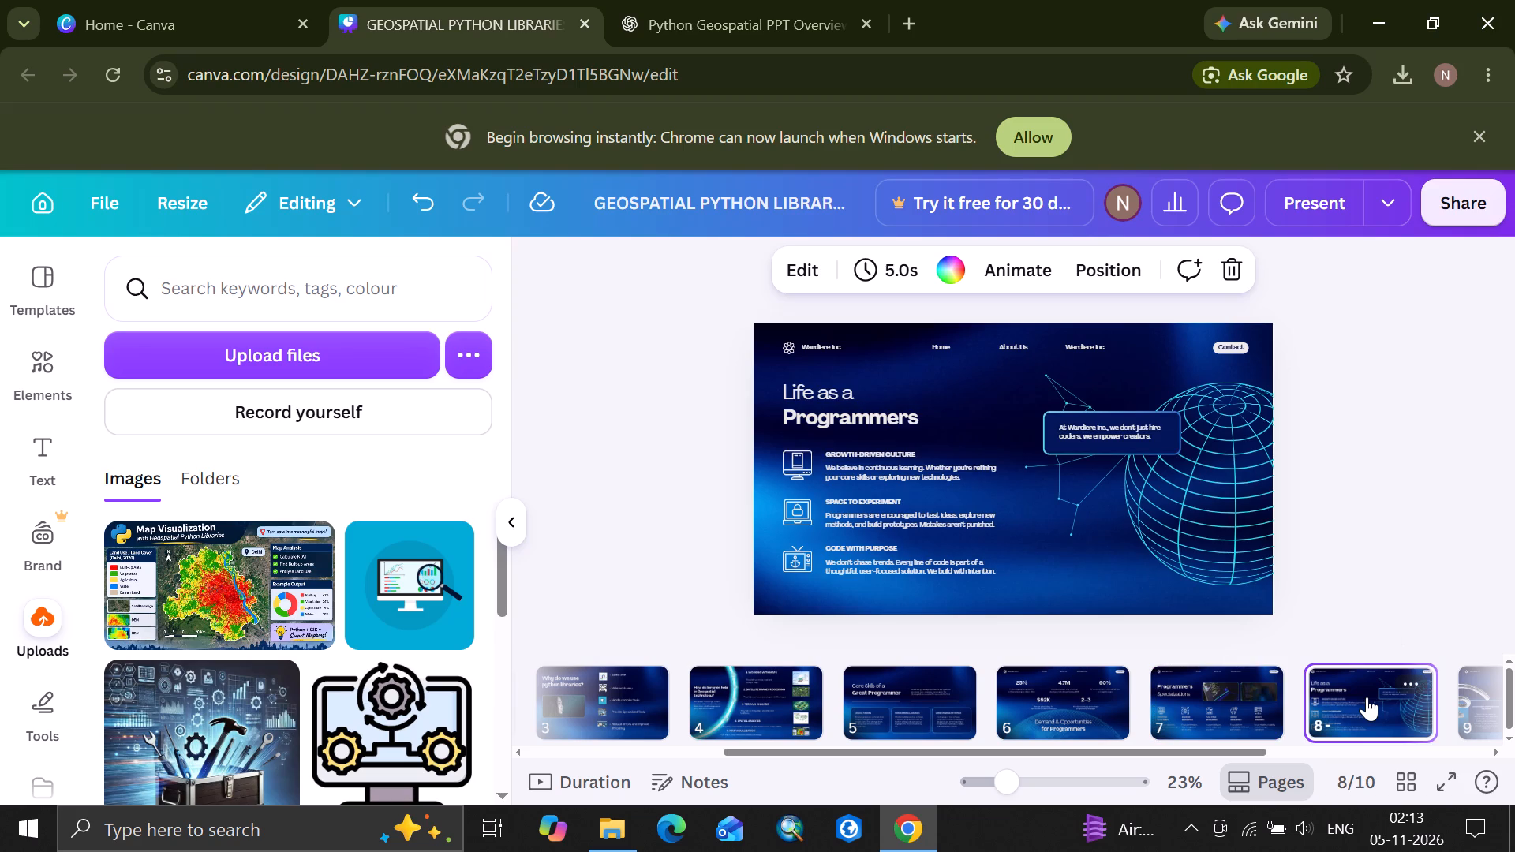
pyautogui.click(1452, 688)
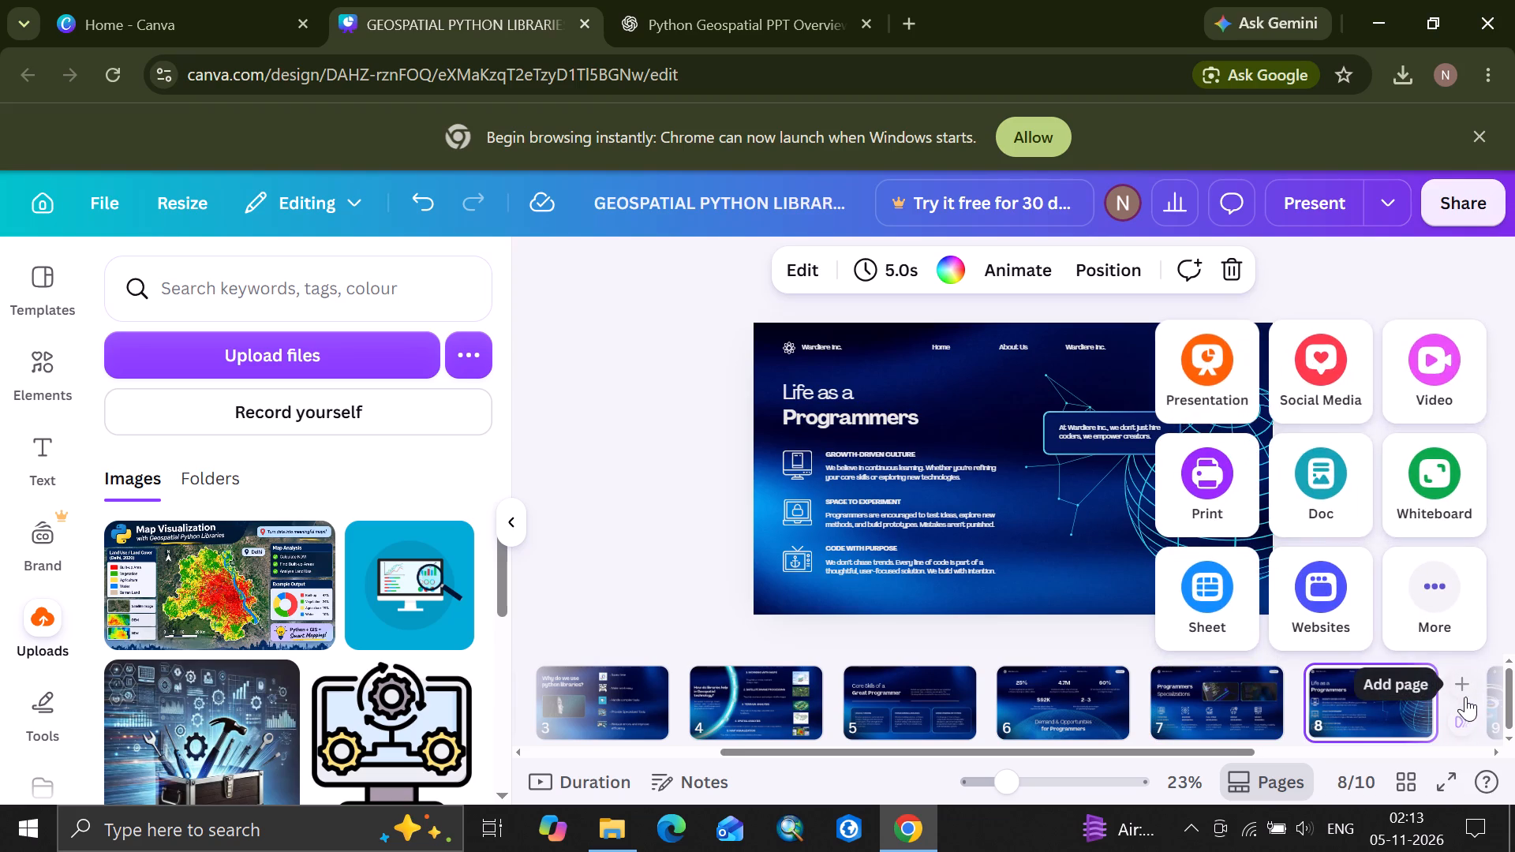
pyautogui.click(1161, 702)
pyautogui.click(1466, 693)
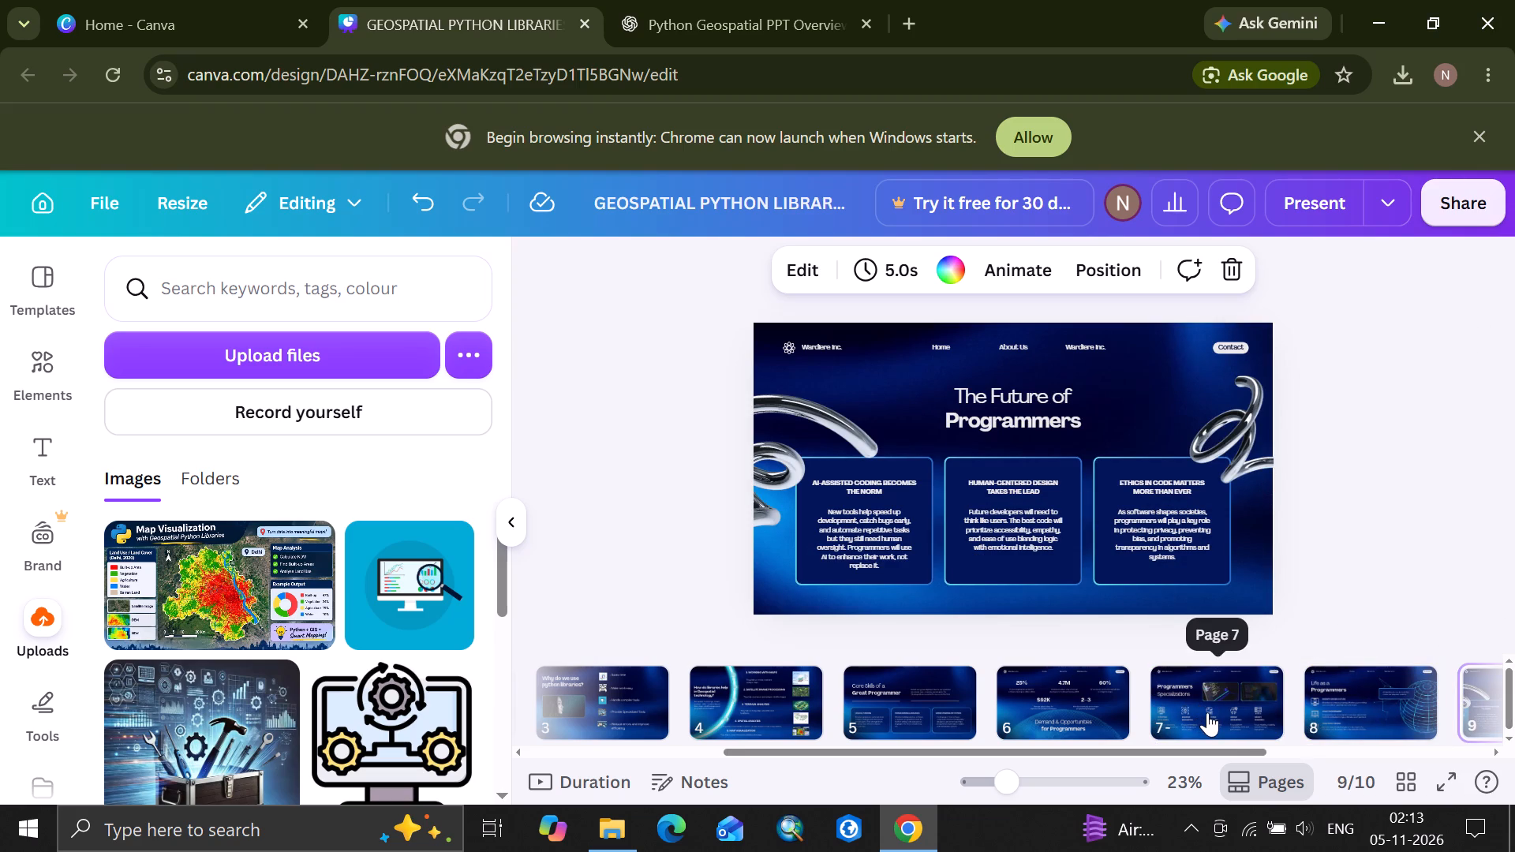
pyautogui.scroll(3, 1204, 712)
pyautogui.scroll(-4, 1204, 712)
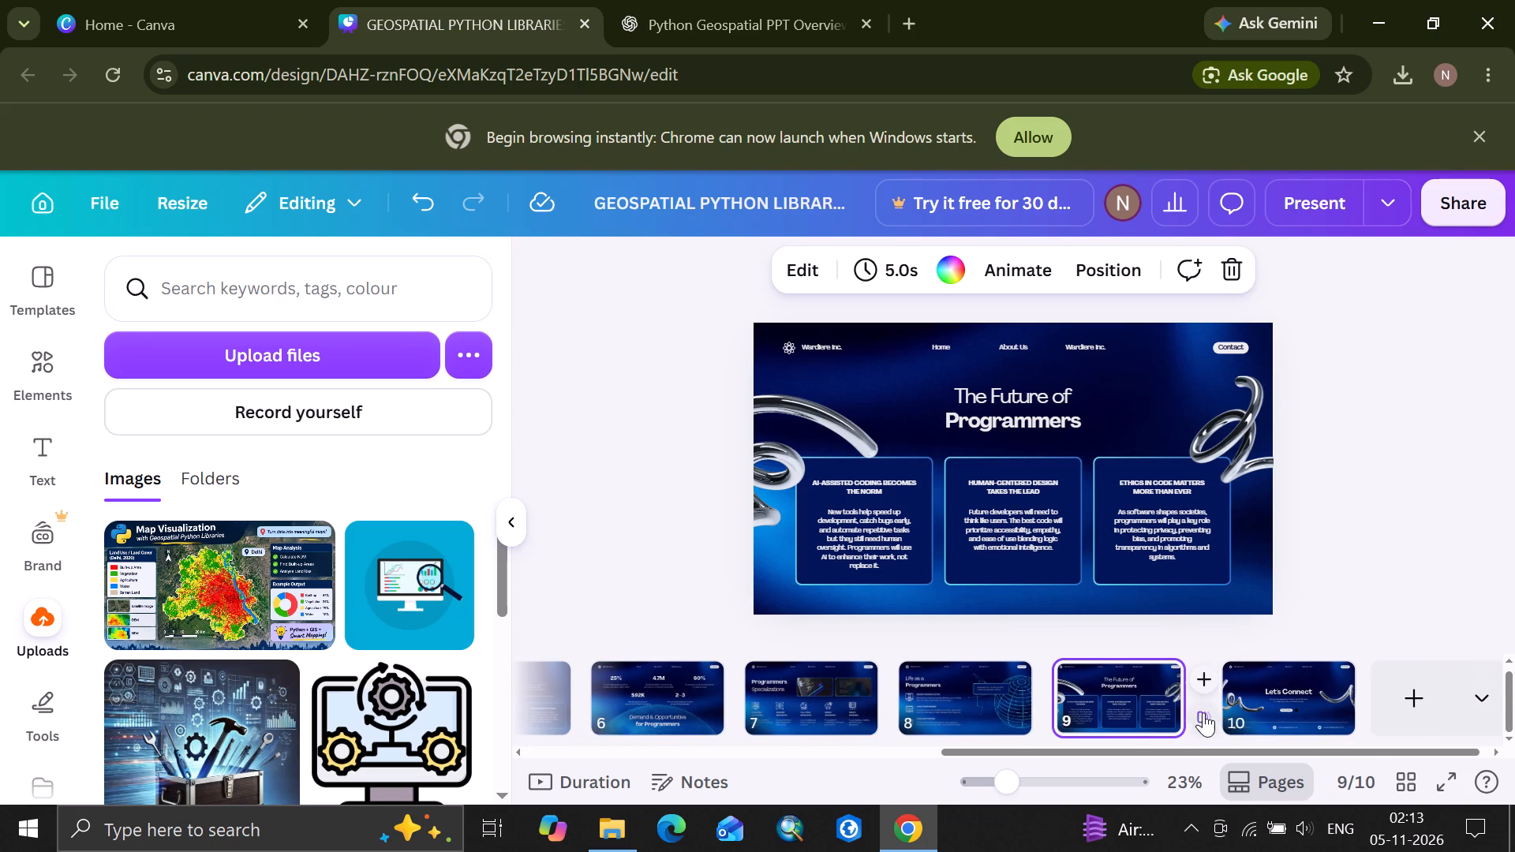
pyautogui.click(1286, 686)
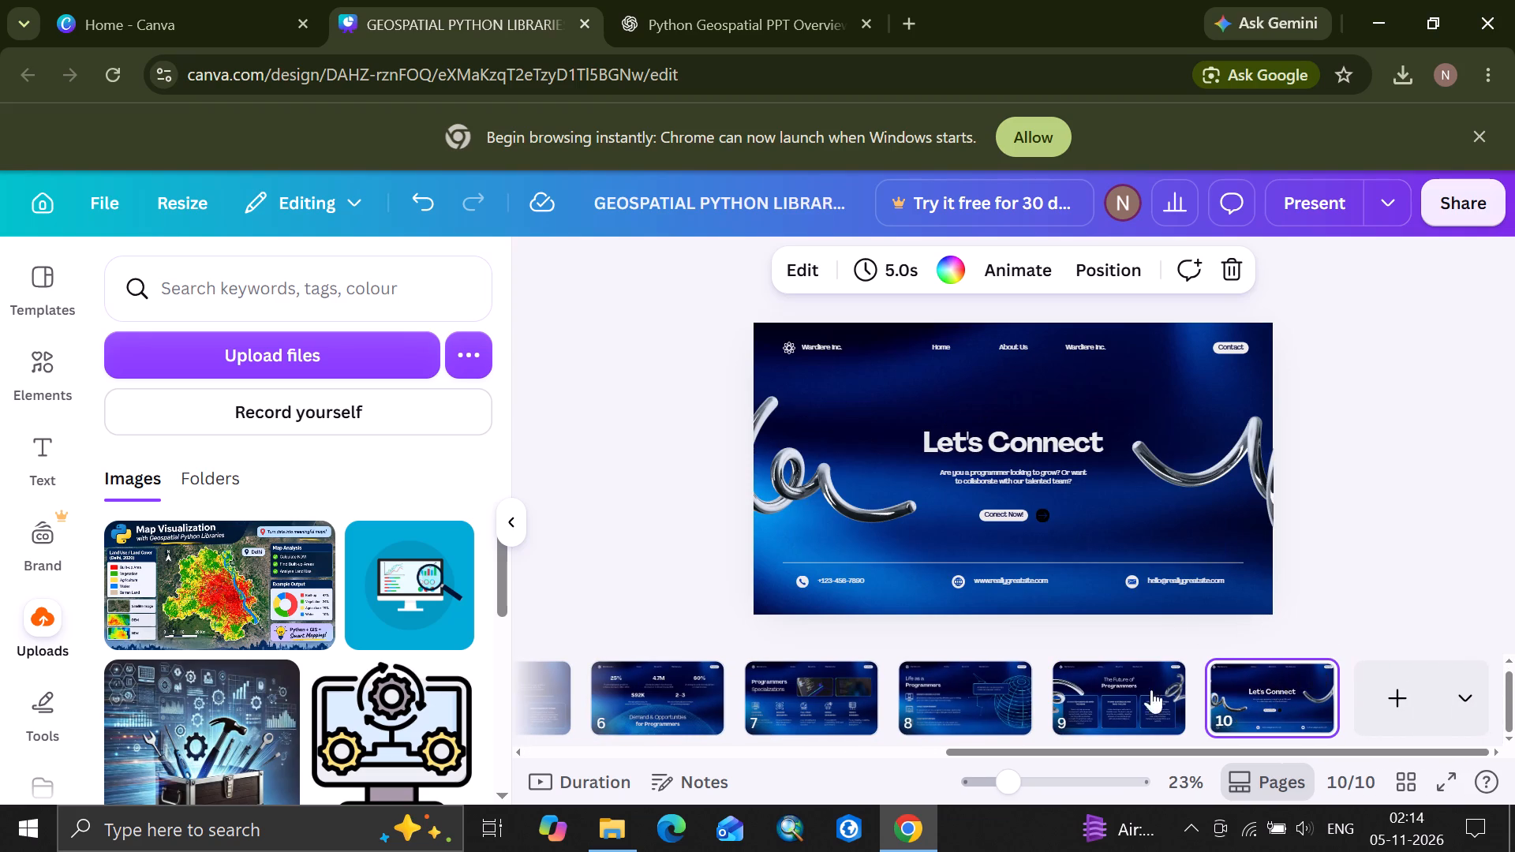
pyautogui.scroll(4, 1079, 689)
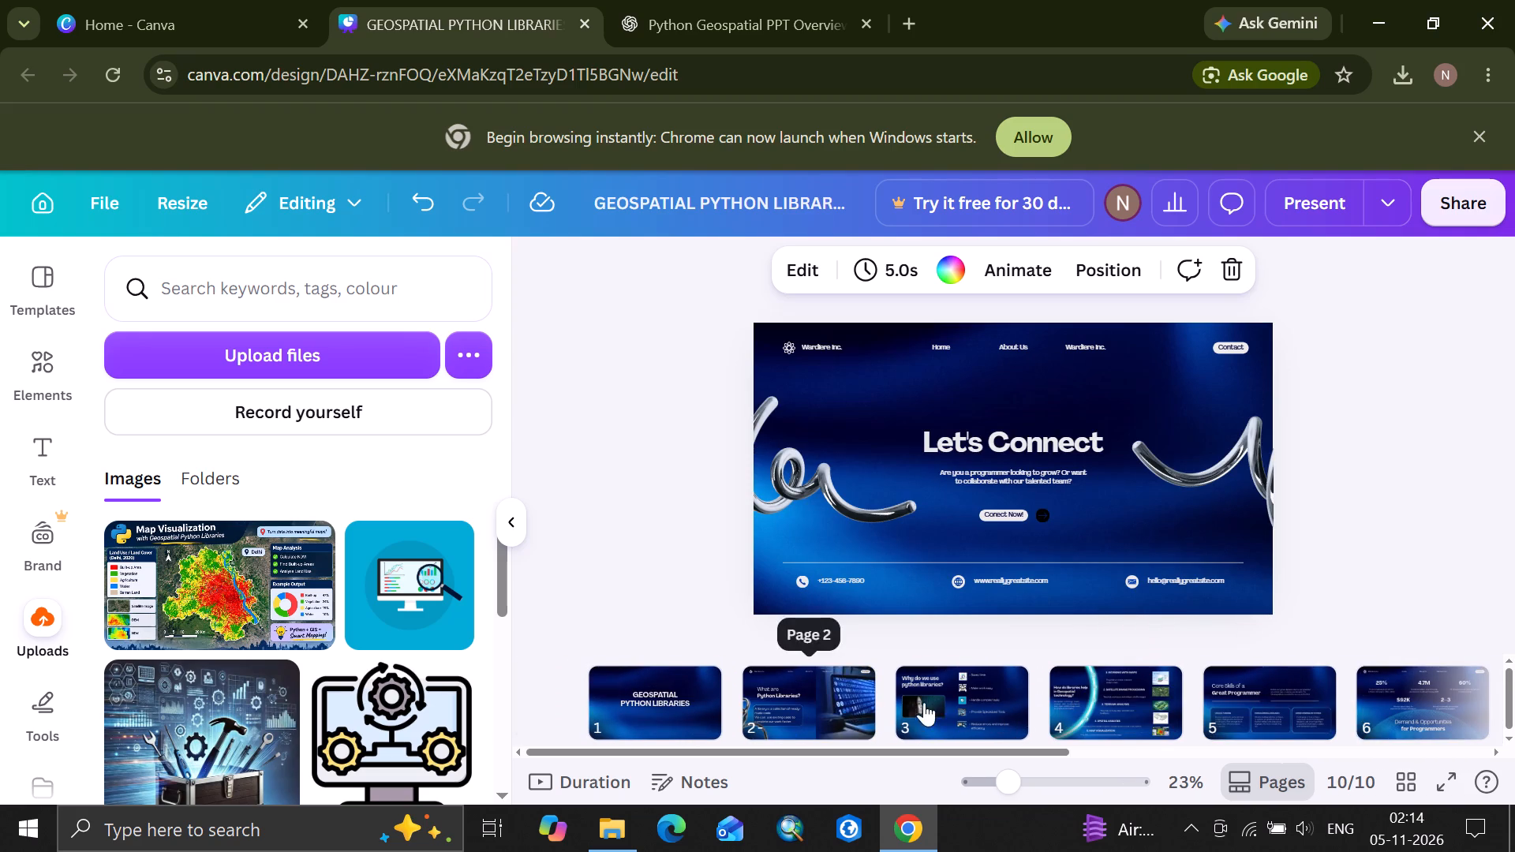
# Delete the introductory paragraph beside slide 5's "Core Skills of a Great Programmer" title and the divider line beneath that paragraph.
pyautogui.click(1268, 691)
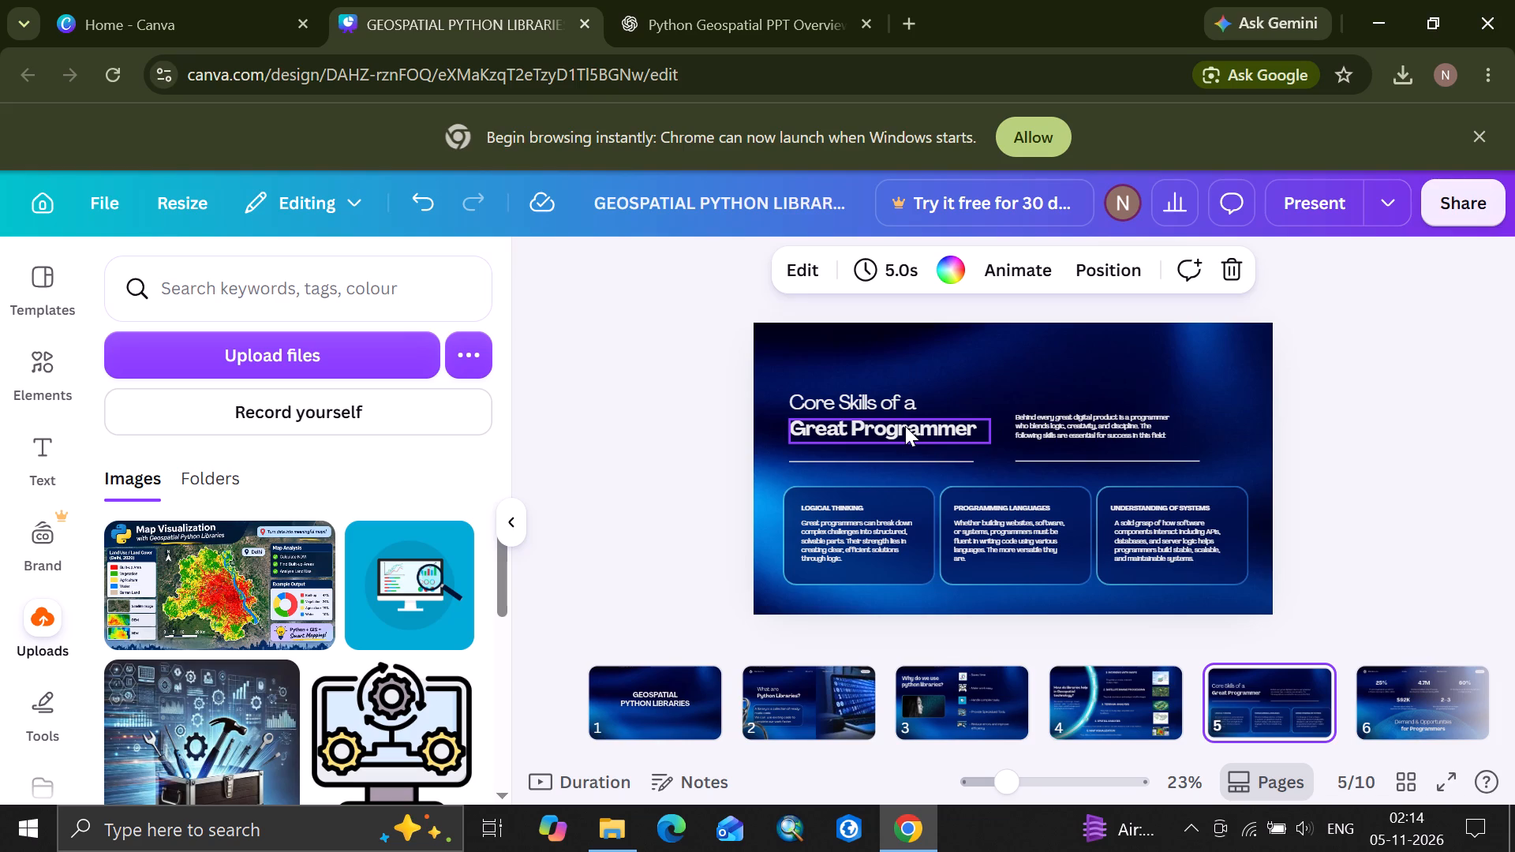
pyautogui.click(1038, 420)
pyautogui.click(1134, 370)
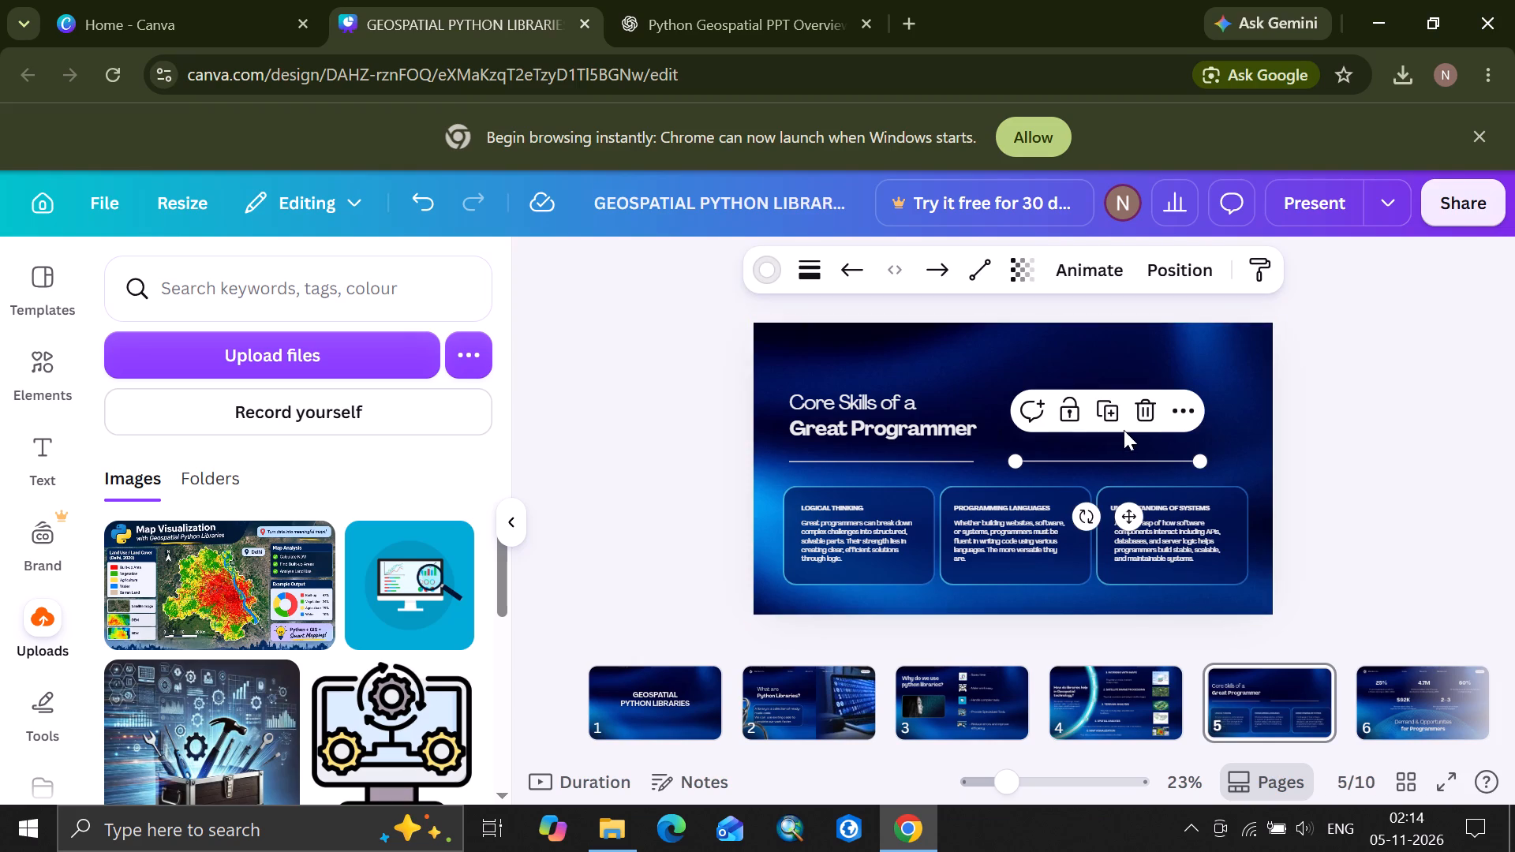
pyautogui.click(1142, 420)
# Delete the headings and descriptions inside slide 5's three cards: Understanding of Systems, Programming Languages and Logical Thinking.
pyautogui.click(1131, 522)
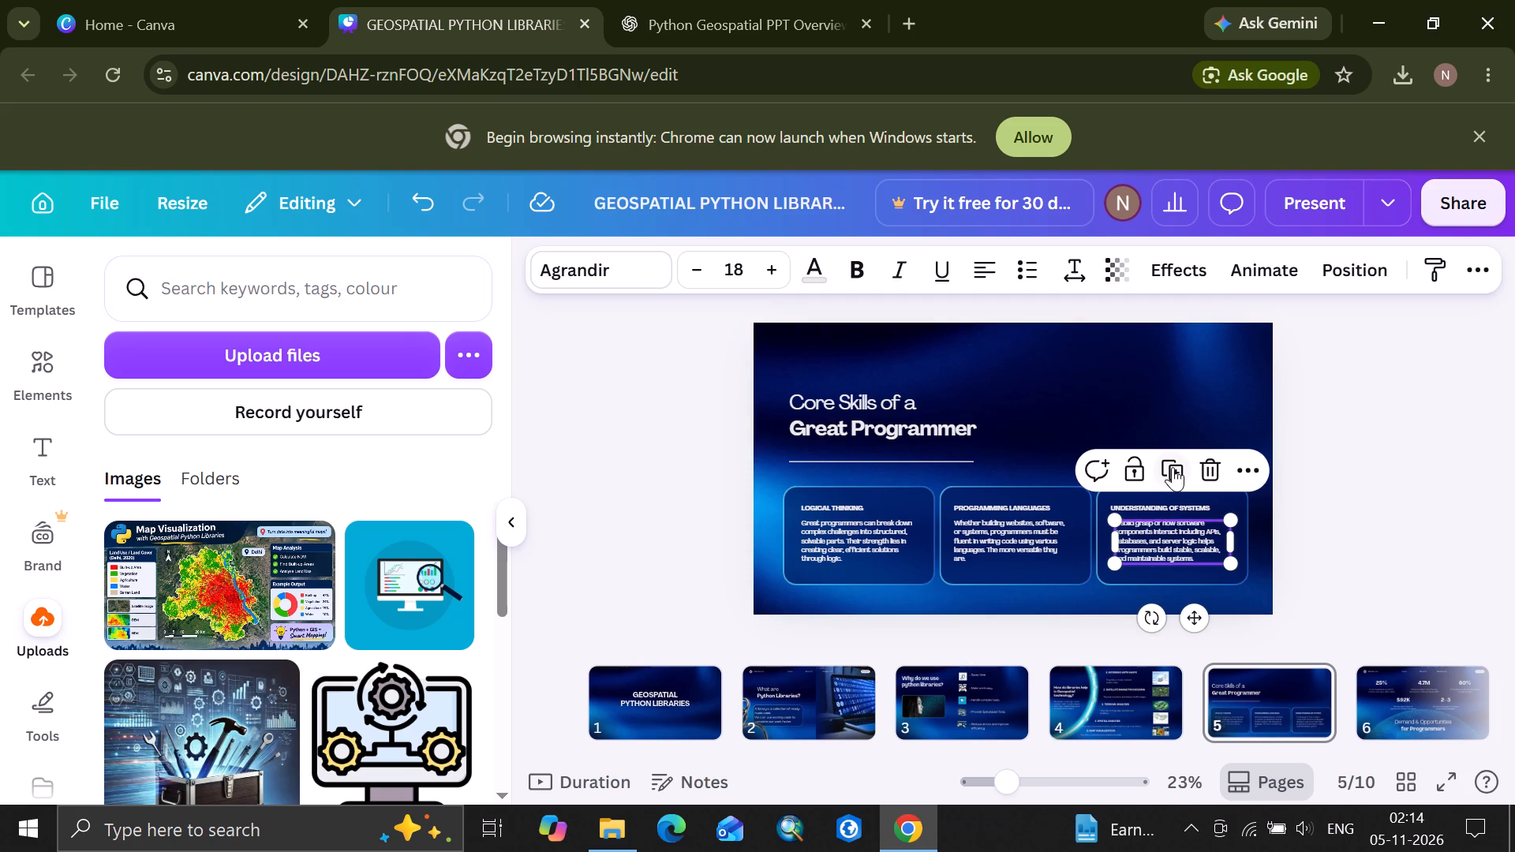
pyautogui.click(1211, 463)
pyautogui.click(1161, 507)
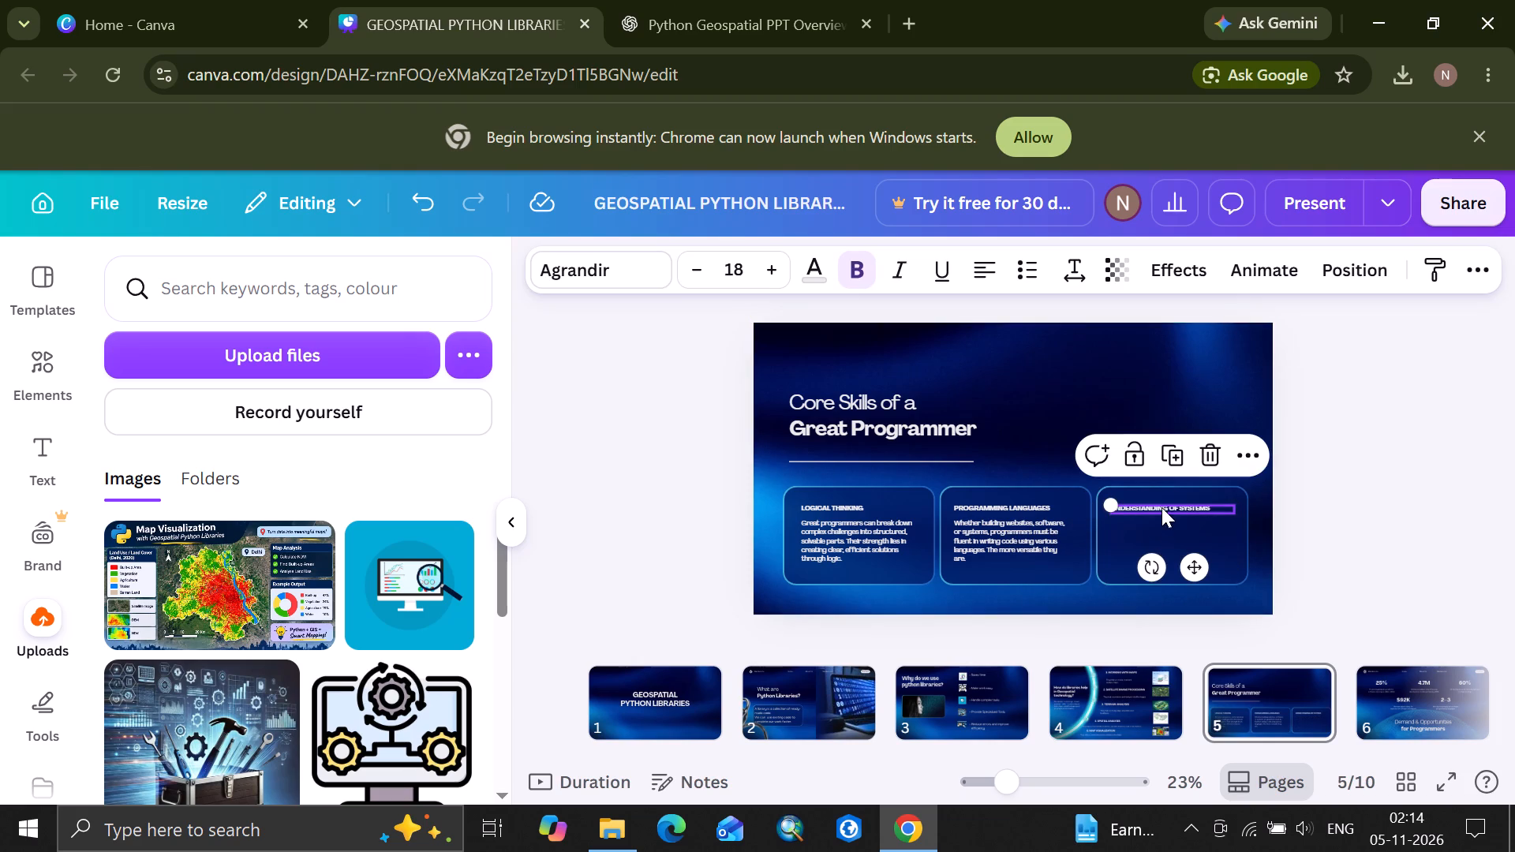
pyautogui.click(1218, 458)
pyautogui.click(1034, 548)
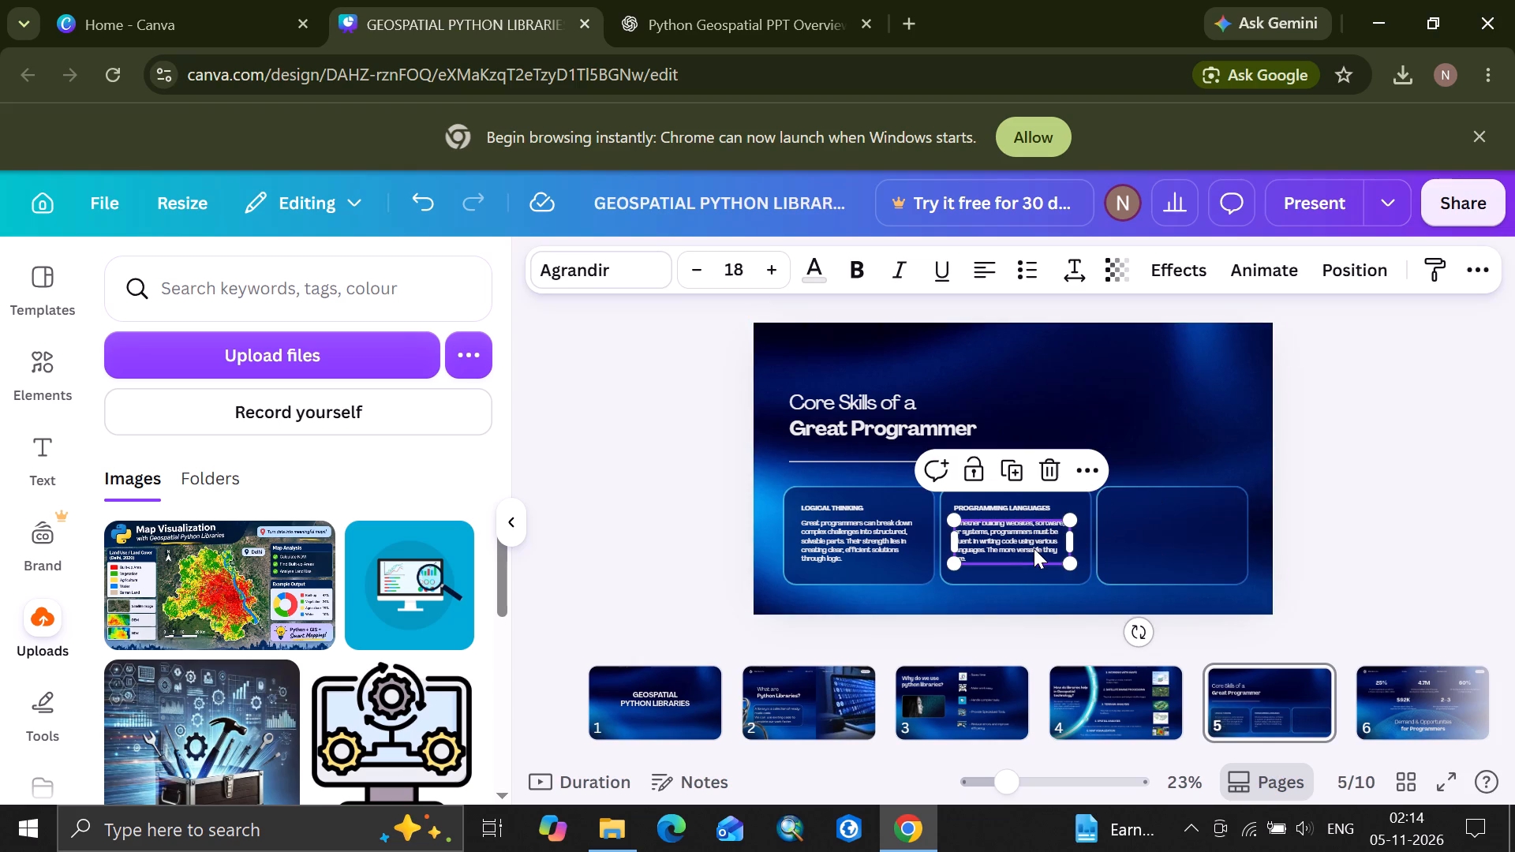
pyautogui.click(1046, 474)
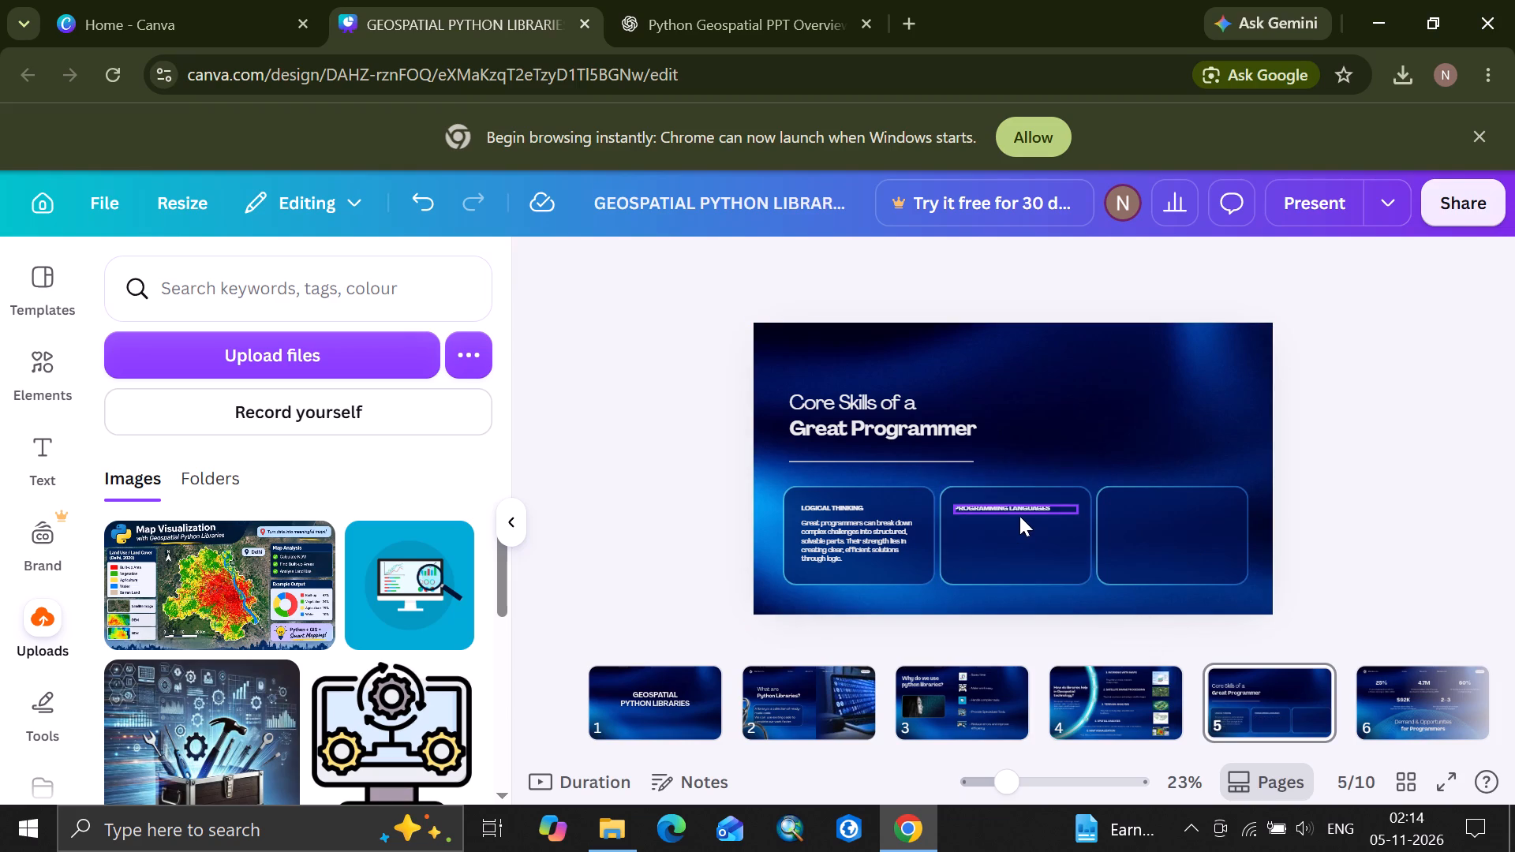
pyautogui.click(1021, 513)
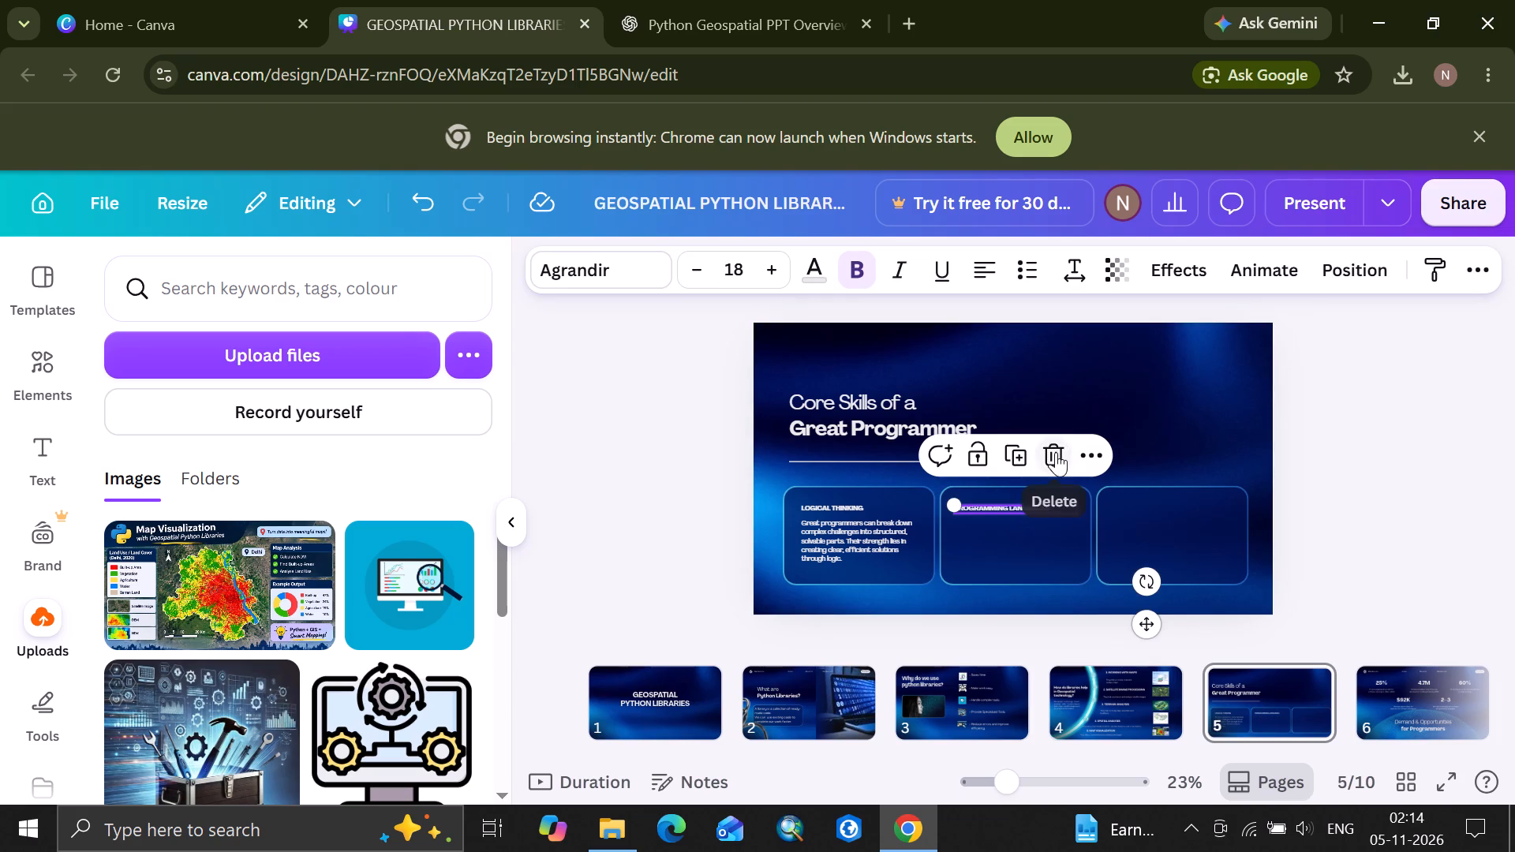
pyautogui.click(1056, 452)
pyautogui.click(861, 538)
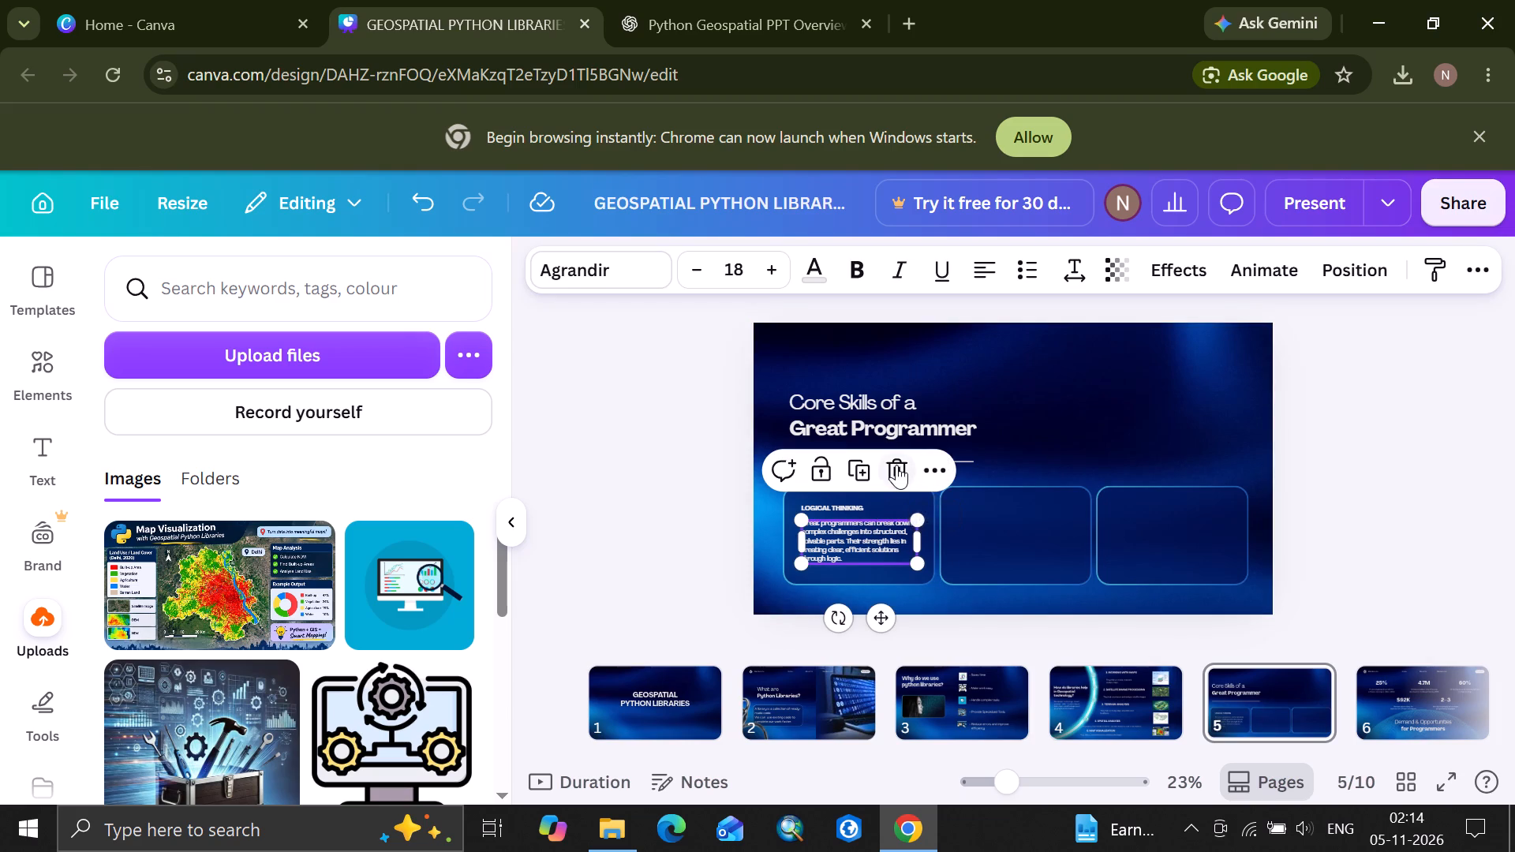
pyautogui.click(896, 465)
pyautogui.click(865, 503)
pyautogui.click(861, 505)
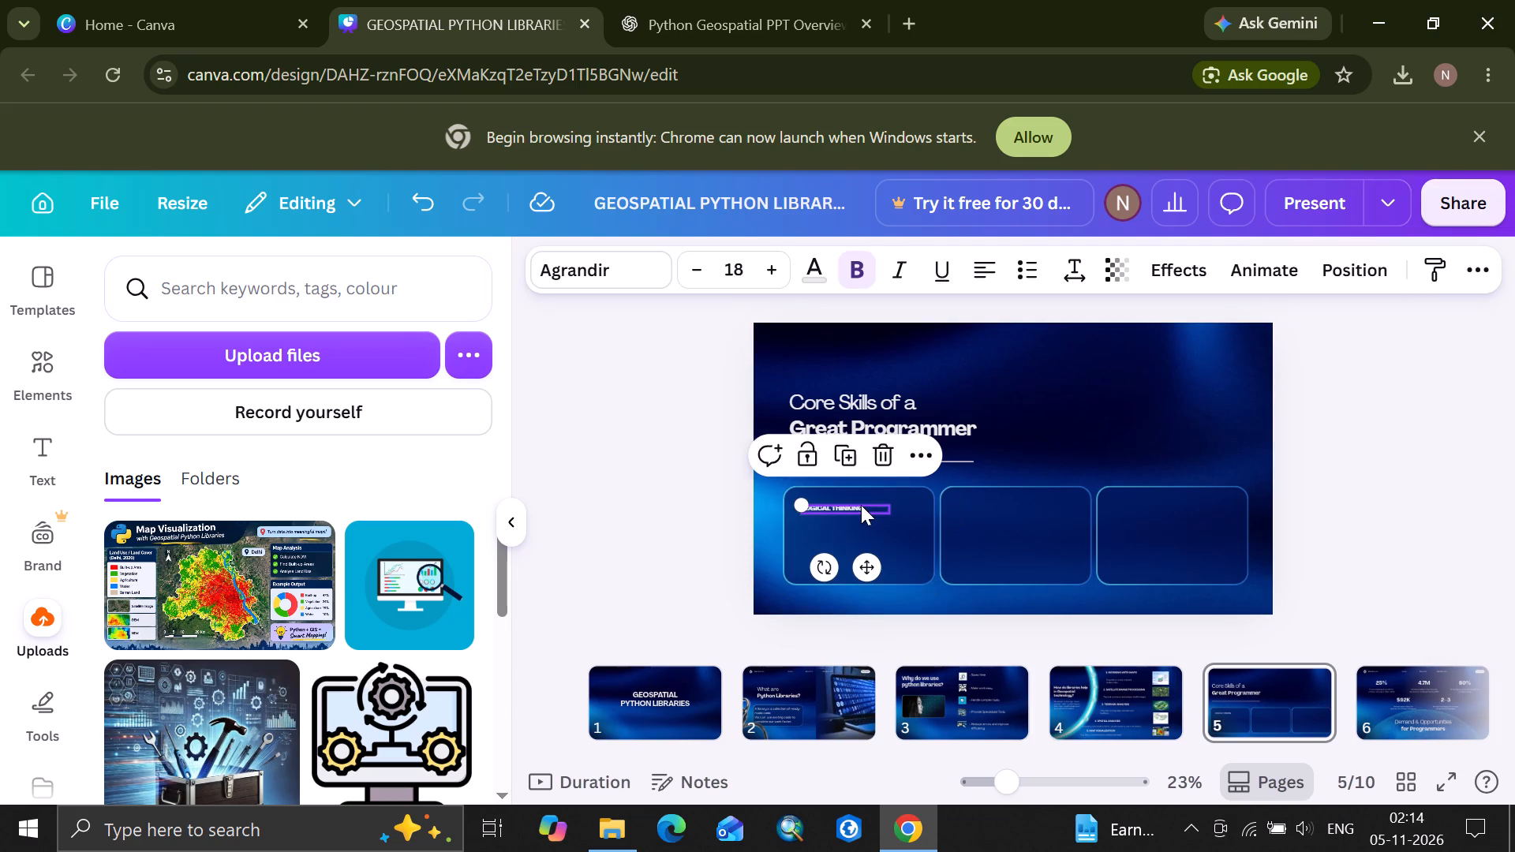
pyautogui.click(891, 463)
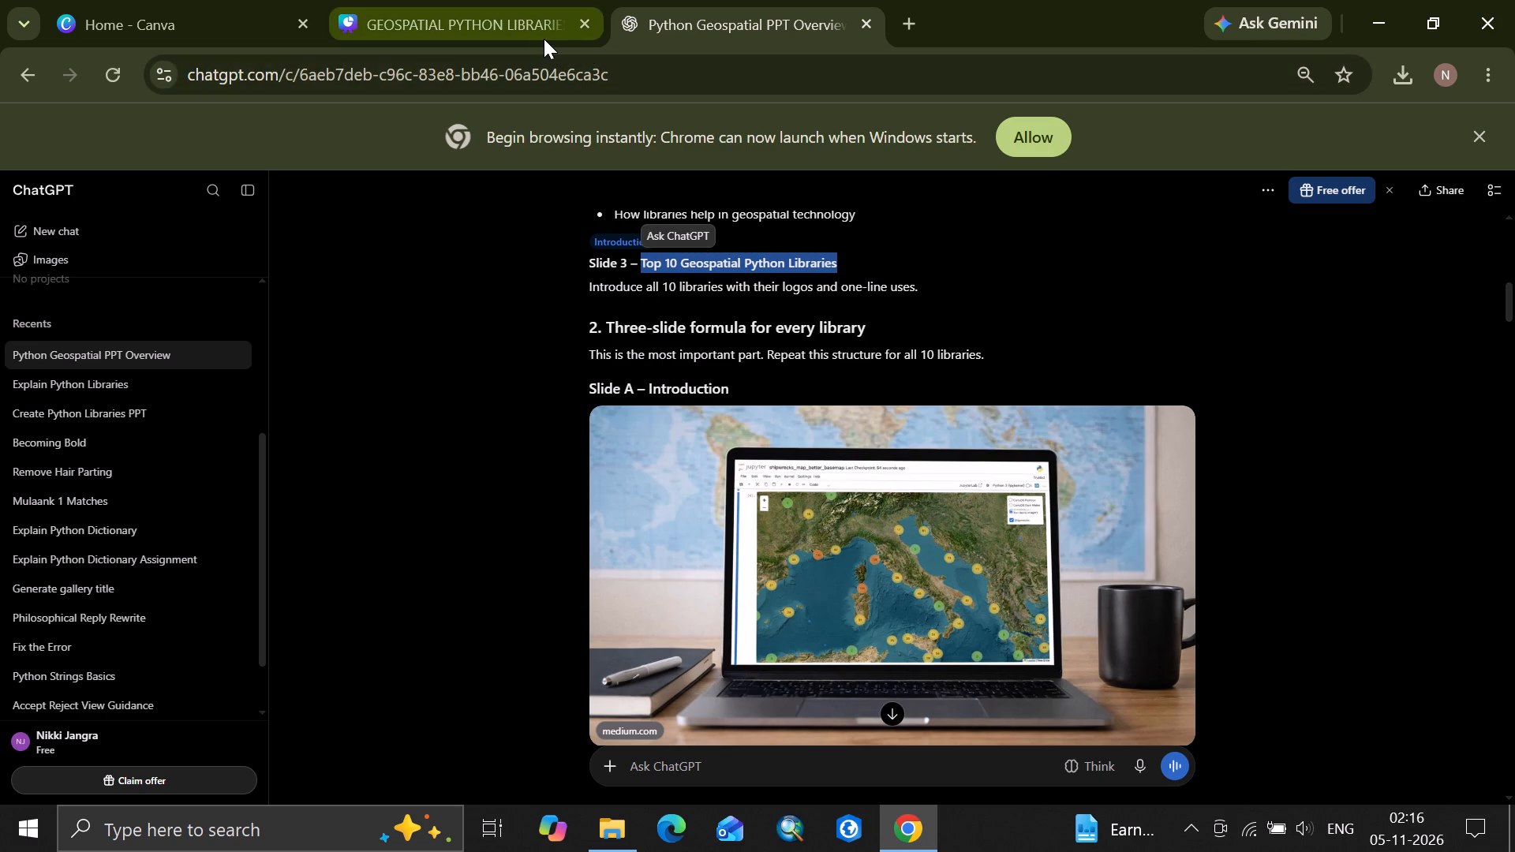
pyautogui.click(533, 33)
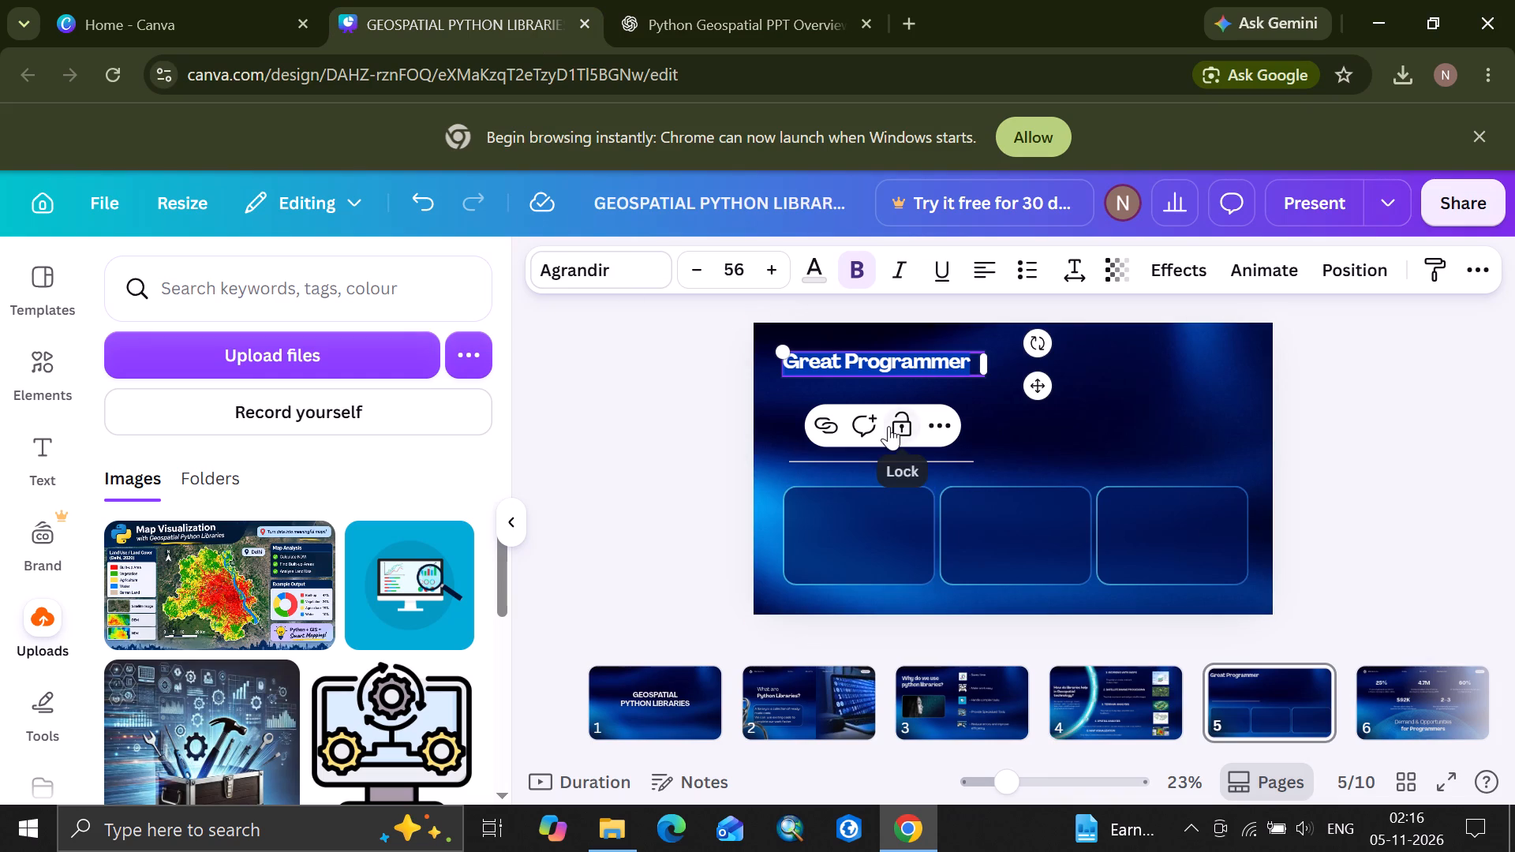
pyautogui.hotkey('ctrl', 'v')
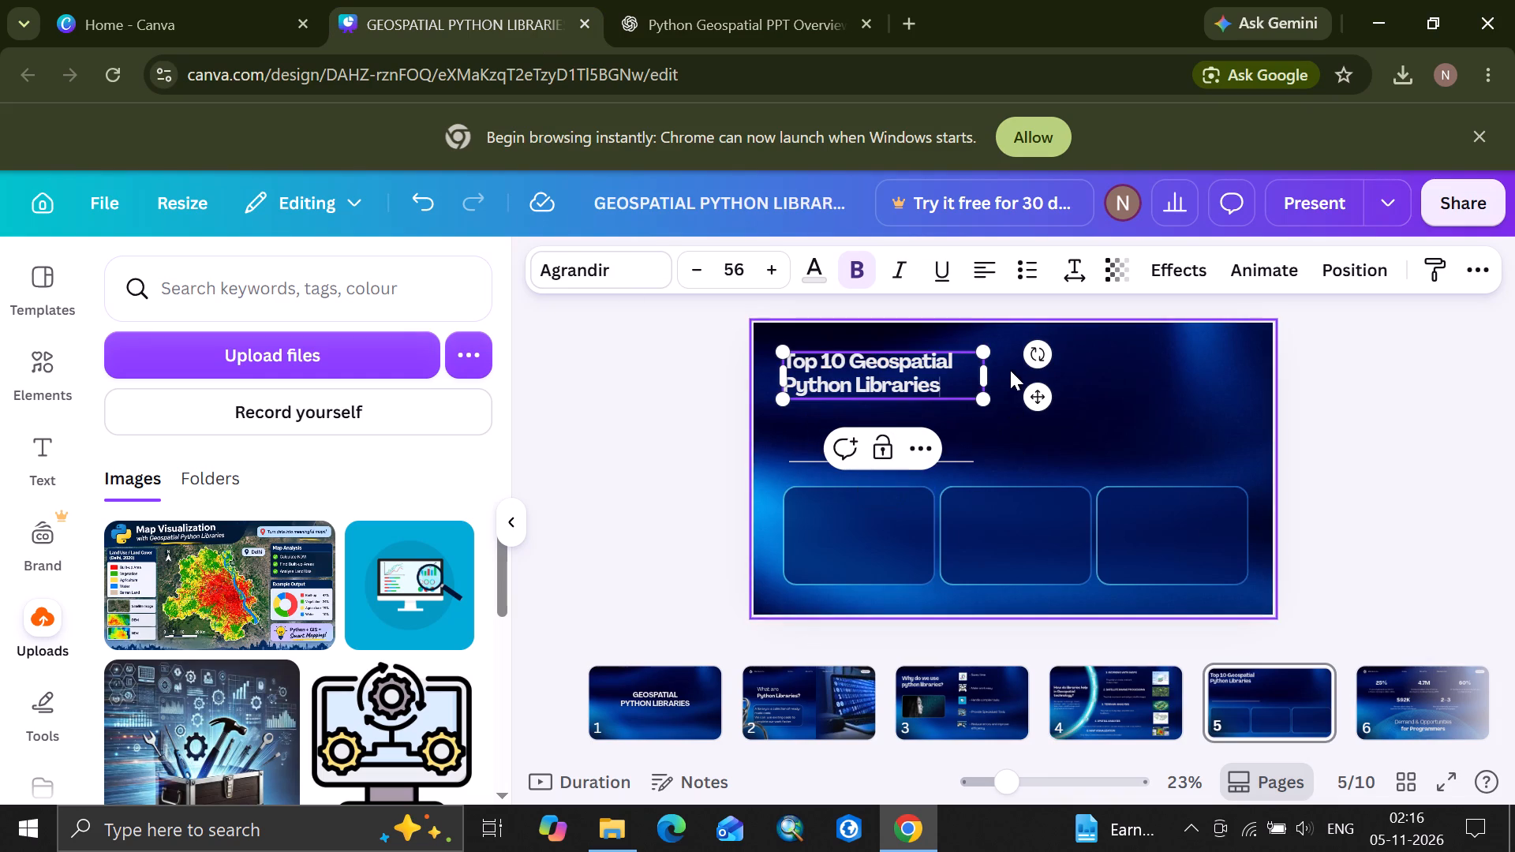
# Widen the "Top 10 Geospatial Python Libraries" text box to fit on one line and move it roughly to the centre along slide 5's top.
pyautogui.moveTo(985, 369); pyautogui.dragTo(1233, 357)
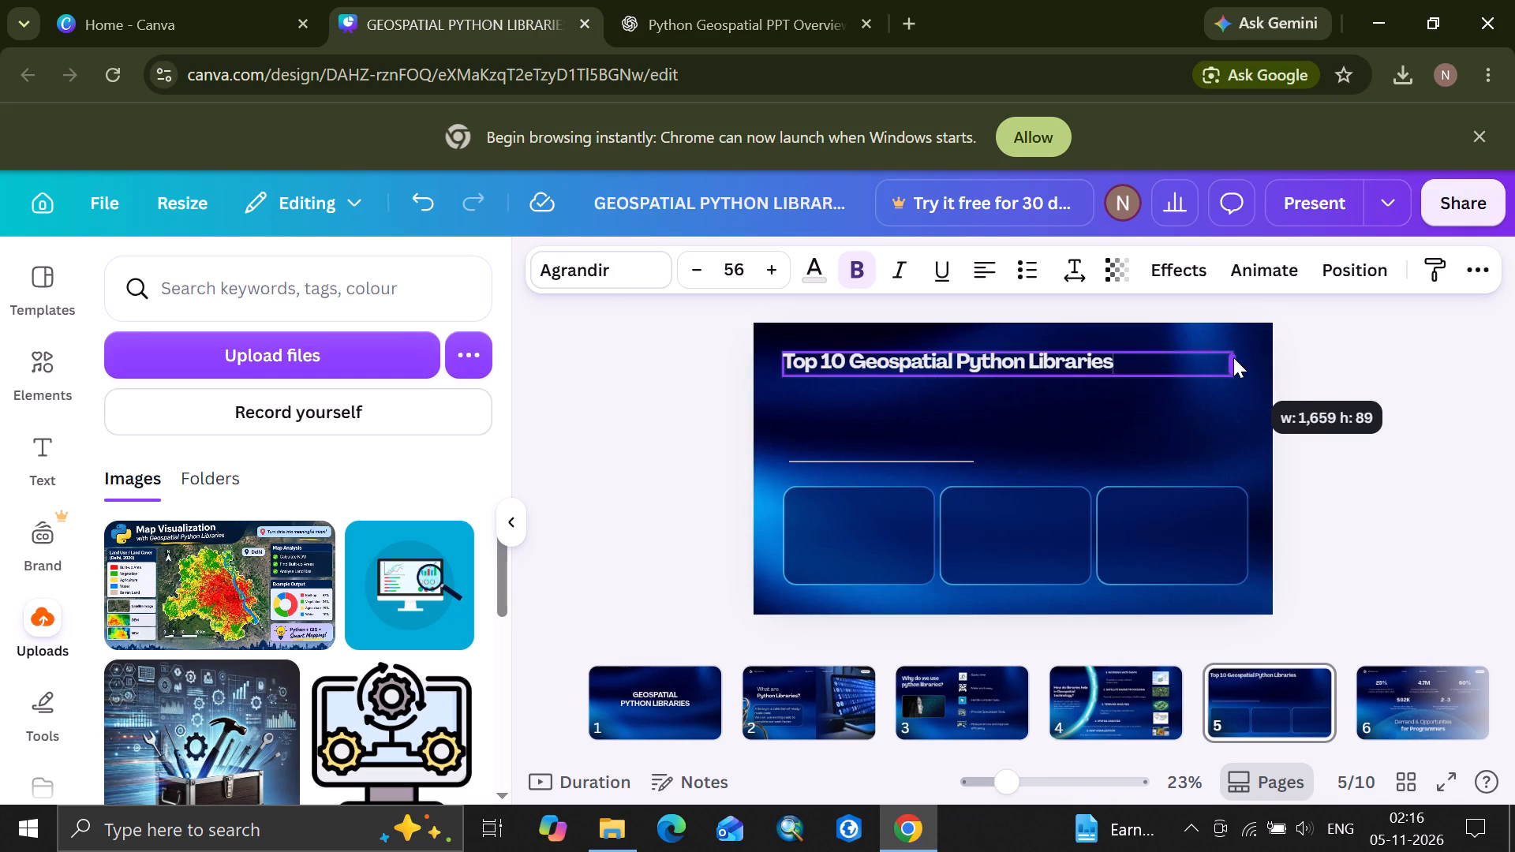
pyautogui.moveTo(1233, 357); pyautogui.dragTo(1123, 362)
pyautogui.moveTo(1176, 387); pyautogui.dragTo(1196, 381)
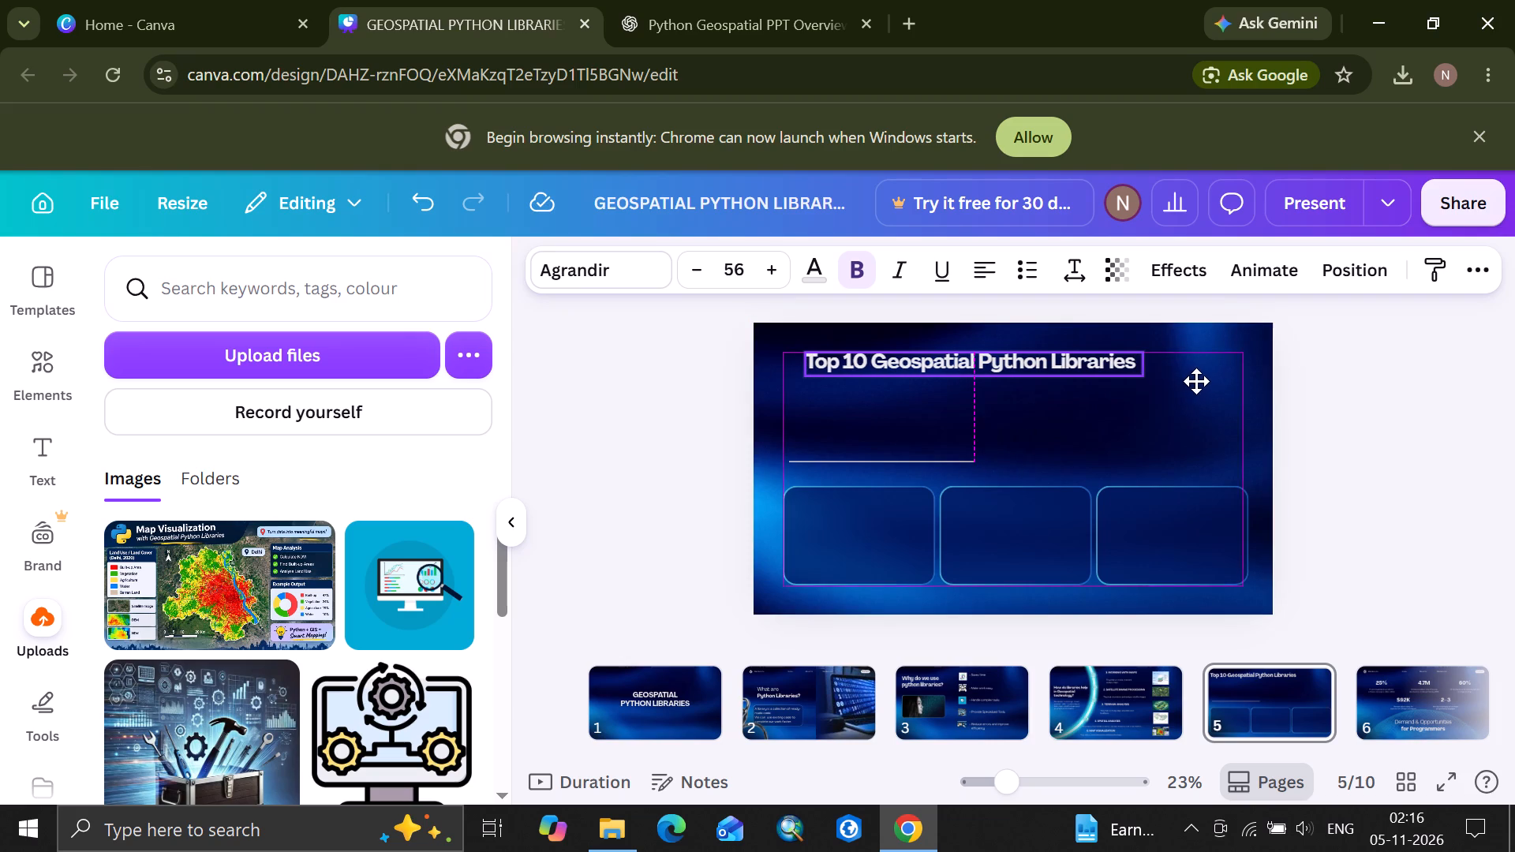
pyautogui.moveTo(1196, 381); pyautogui.dragTo(1221, 380)
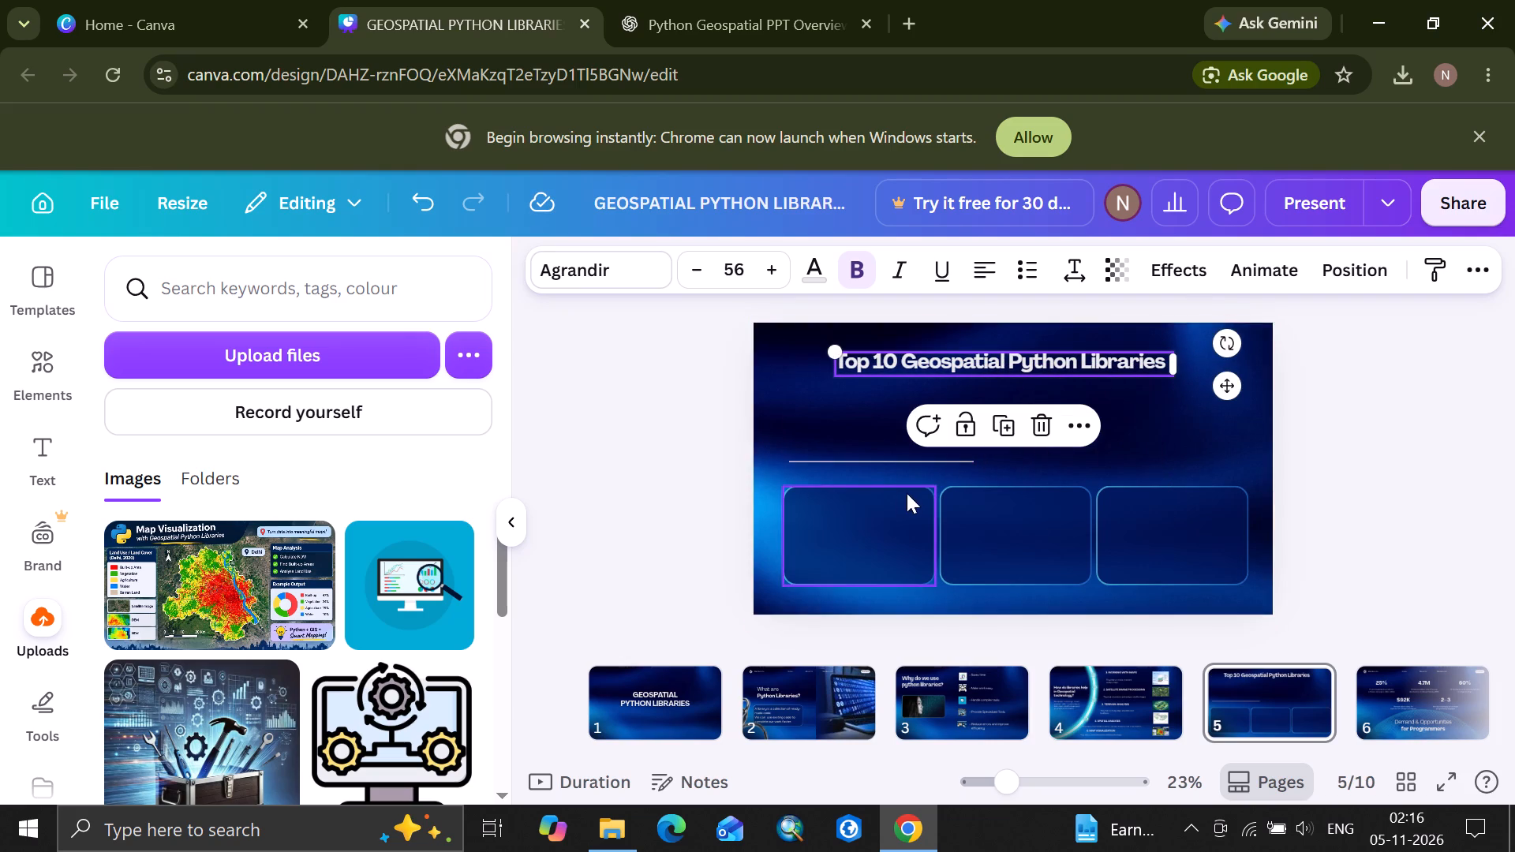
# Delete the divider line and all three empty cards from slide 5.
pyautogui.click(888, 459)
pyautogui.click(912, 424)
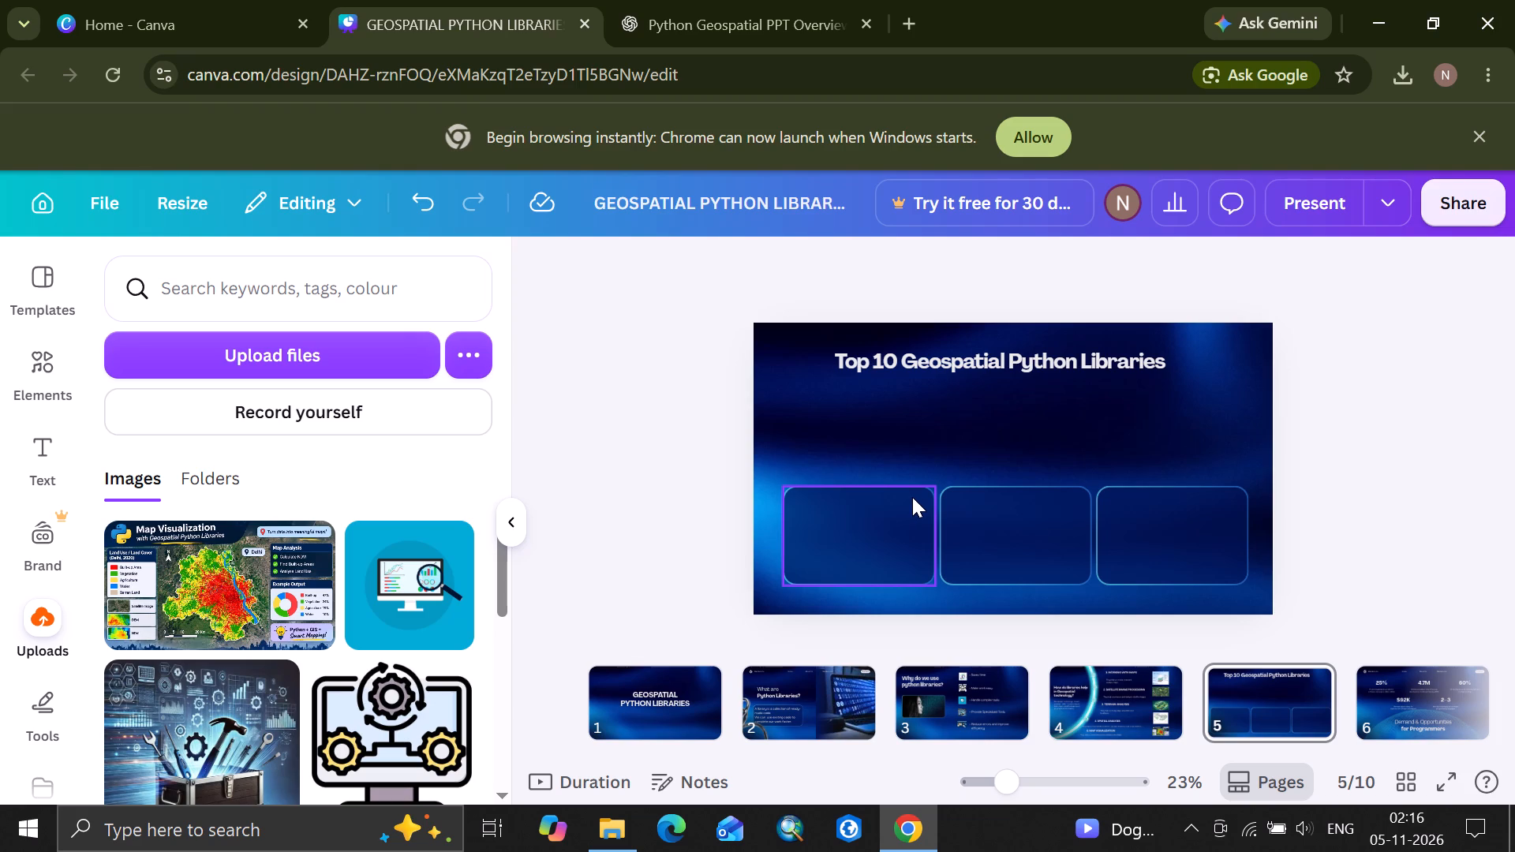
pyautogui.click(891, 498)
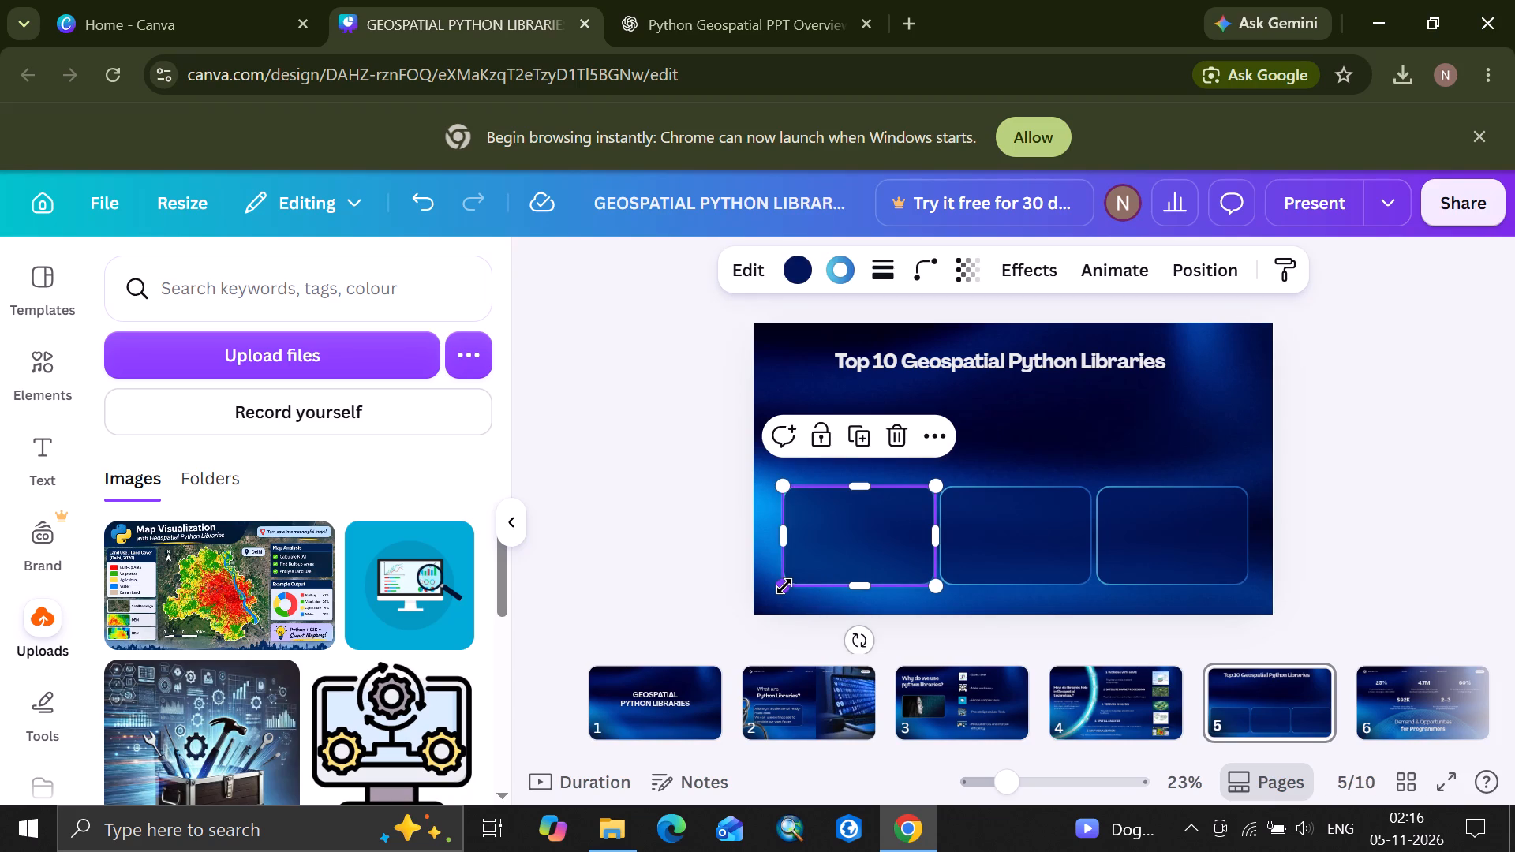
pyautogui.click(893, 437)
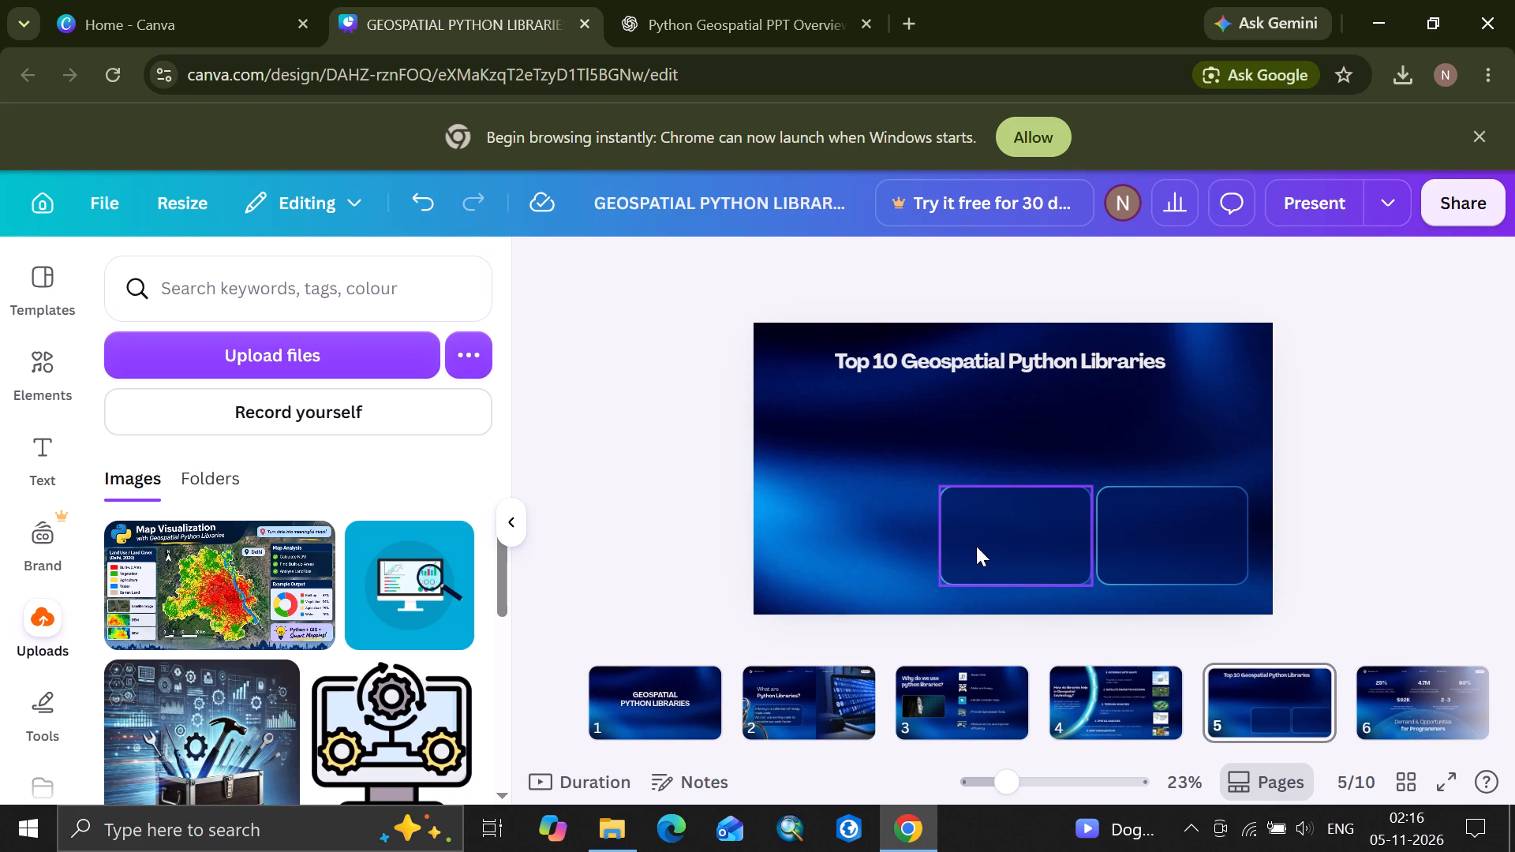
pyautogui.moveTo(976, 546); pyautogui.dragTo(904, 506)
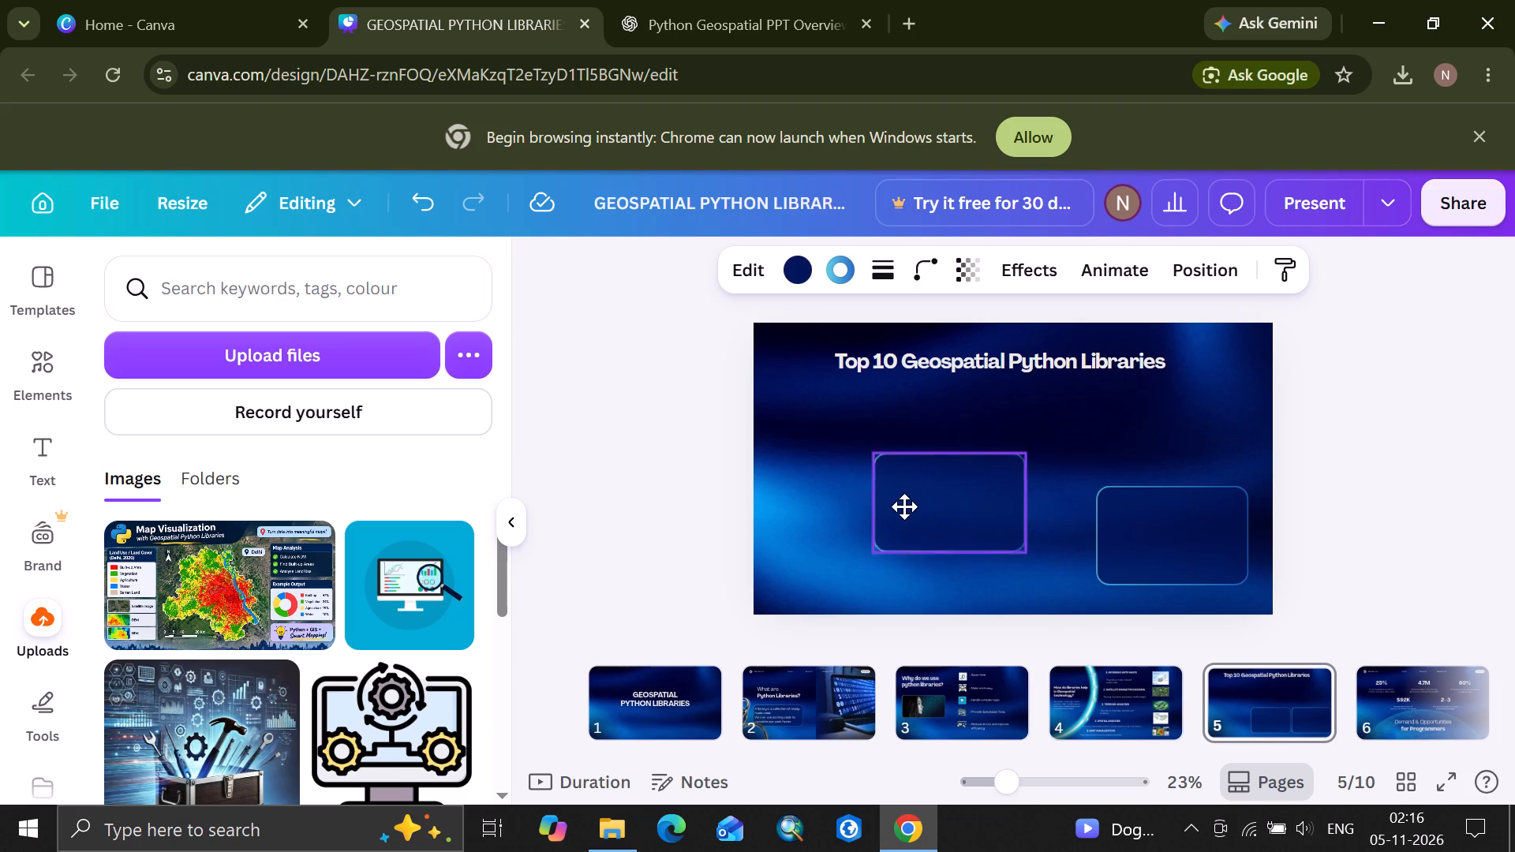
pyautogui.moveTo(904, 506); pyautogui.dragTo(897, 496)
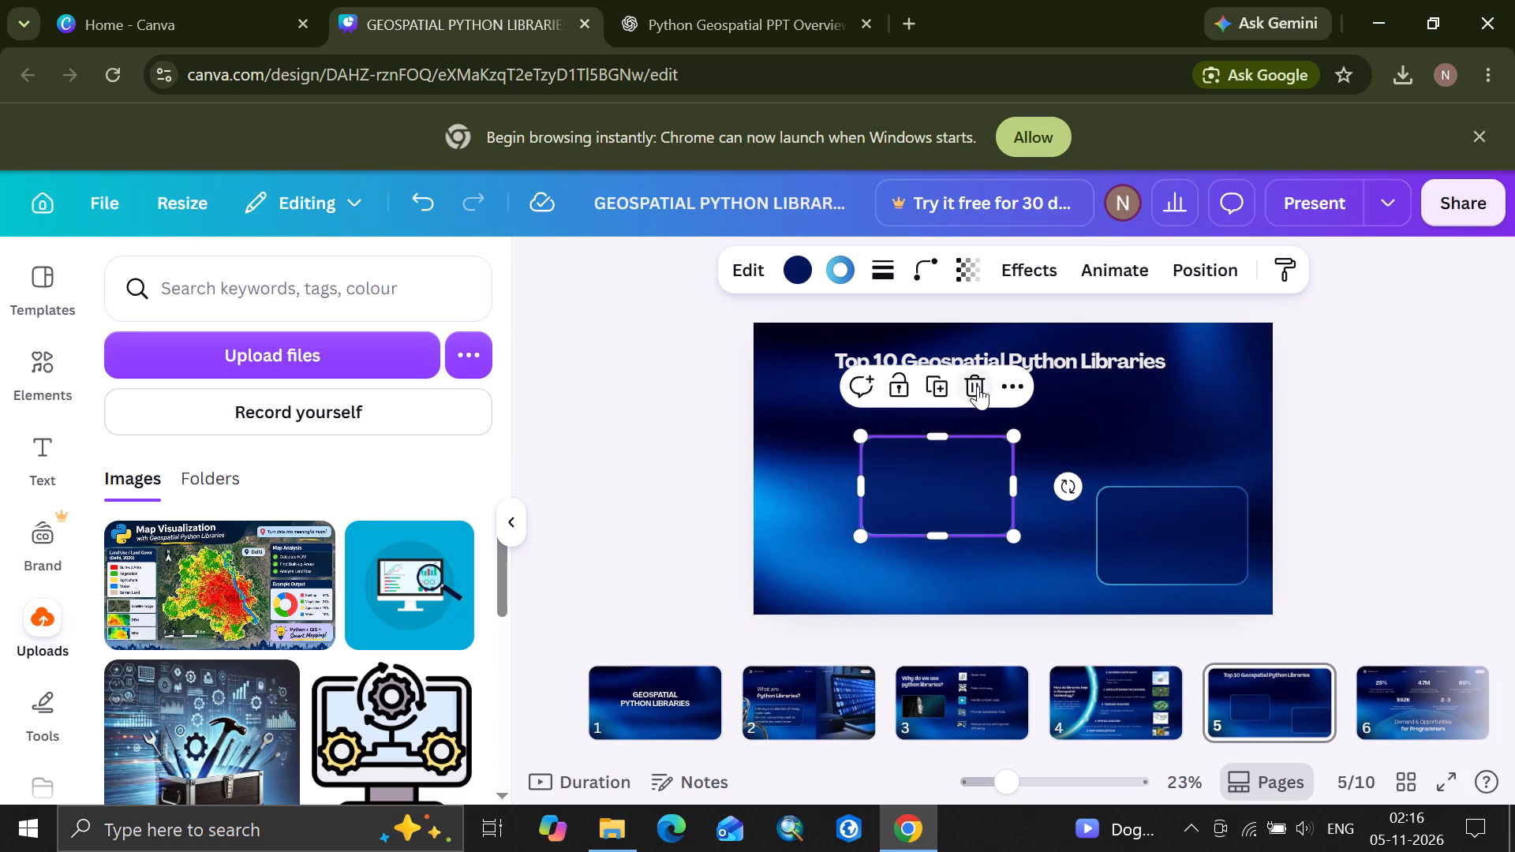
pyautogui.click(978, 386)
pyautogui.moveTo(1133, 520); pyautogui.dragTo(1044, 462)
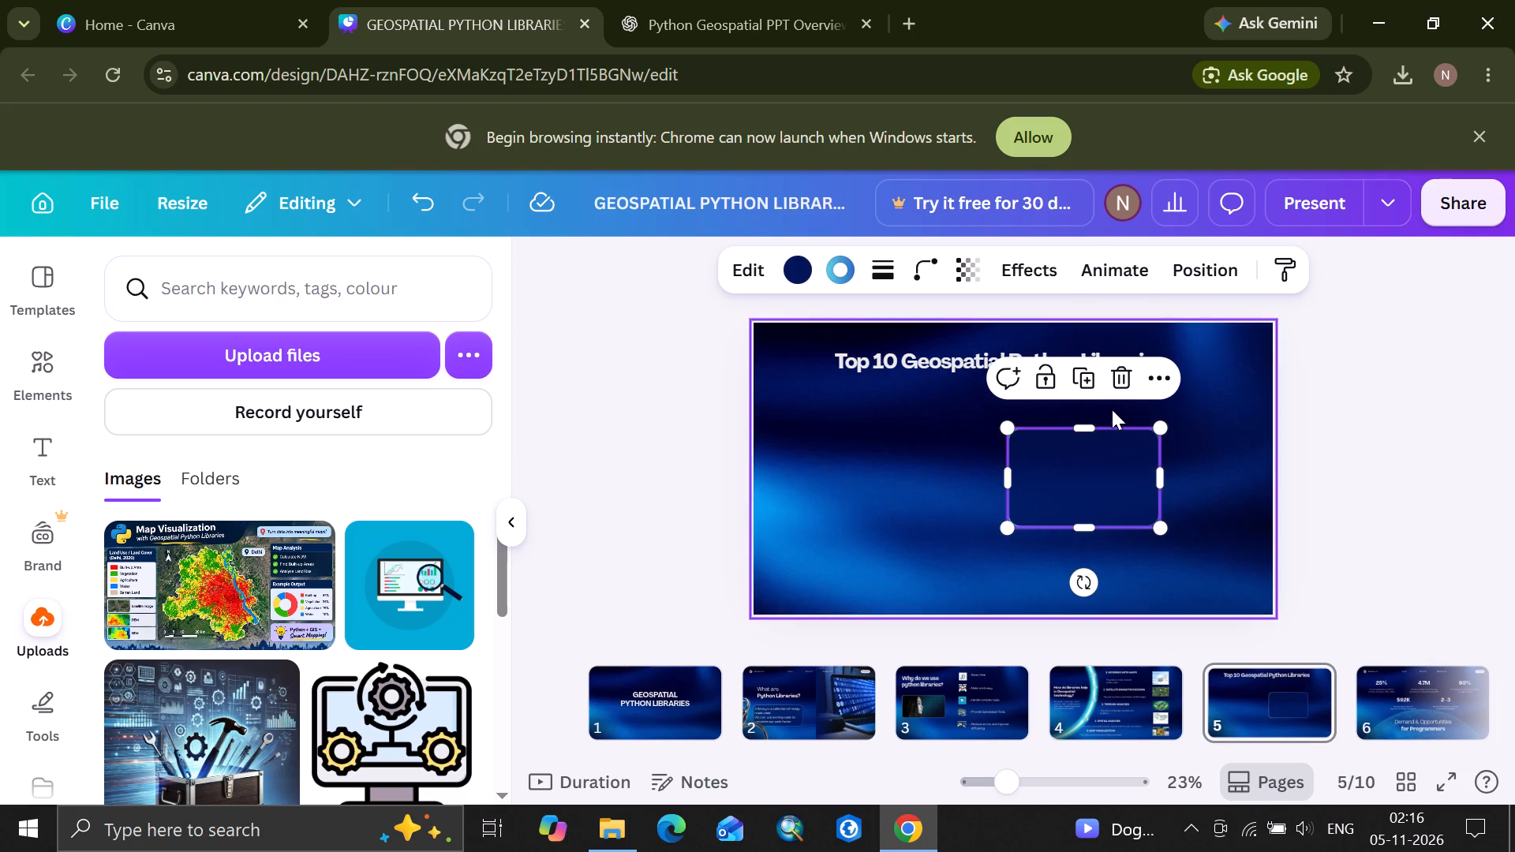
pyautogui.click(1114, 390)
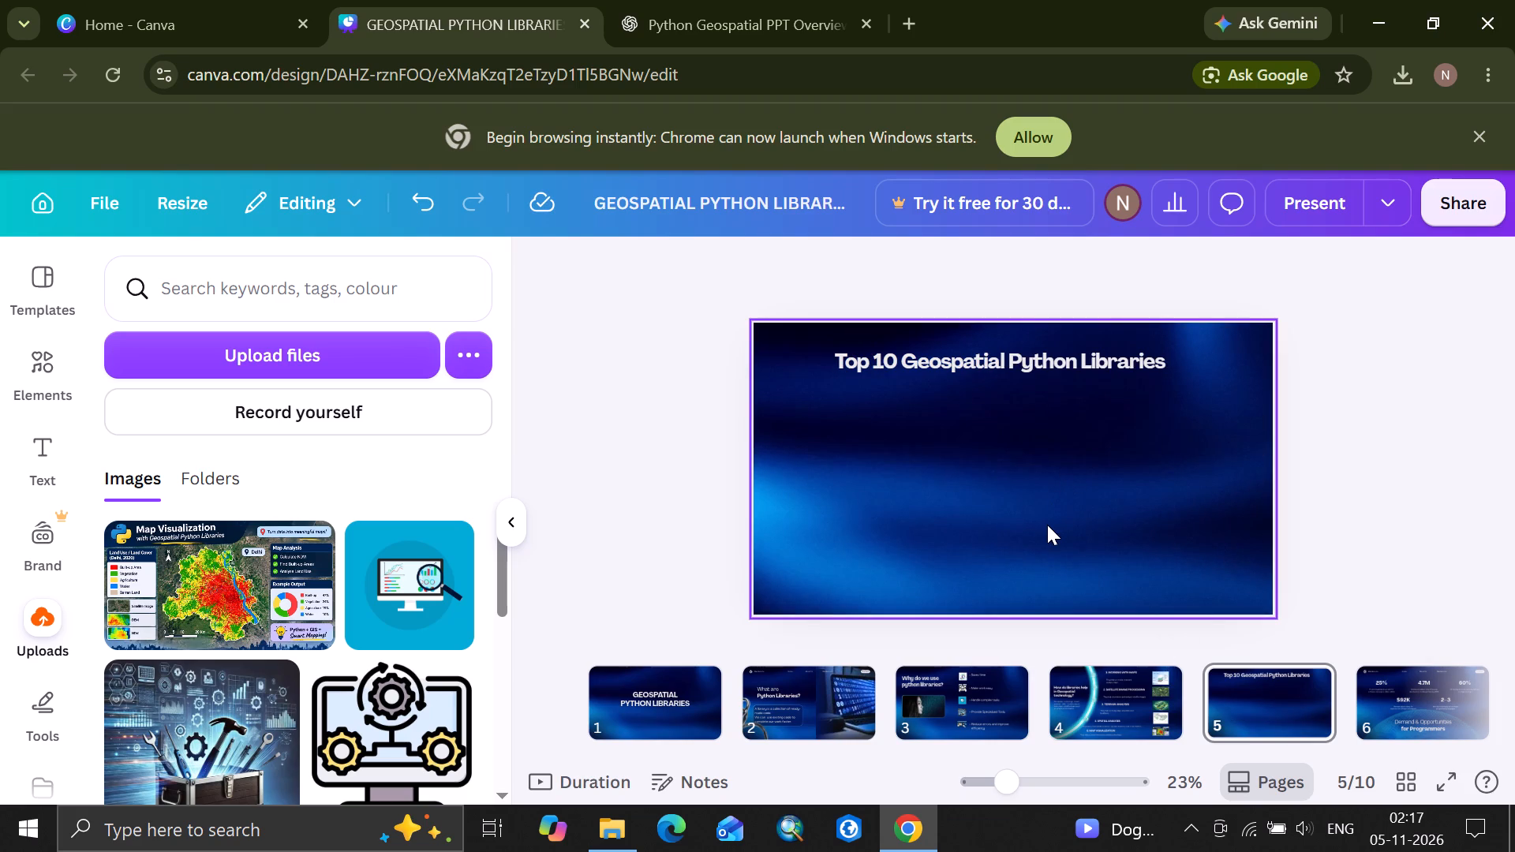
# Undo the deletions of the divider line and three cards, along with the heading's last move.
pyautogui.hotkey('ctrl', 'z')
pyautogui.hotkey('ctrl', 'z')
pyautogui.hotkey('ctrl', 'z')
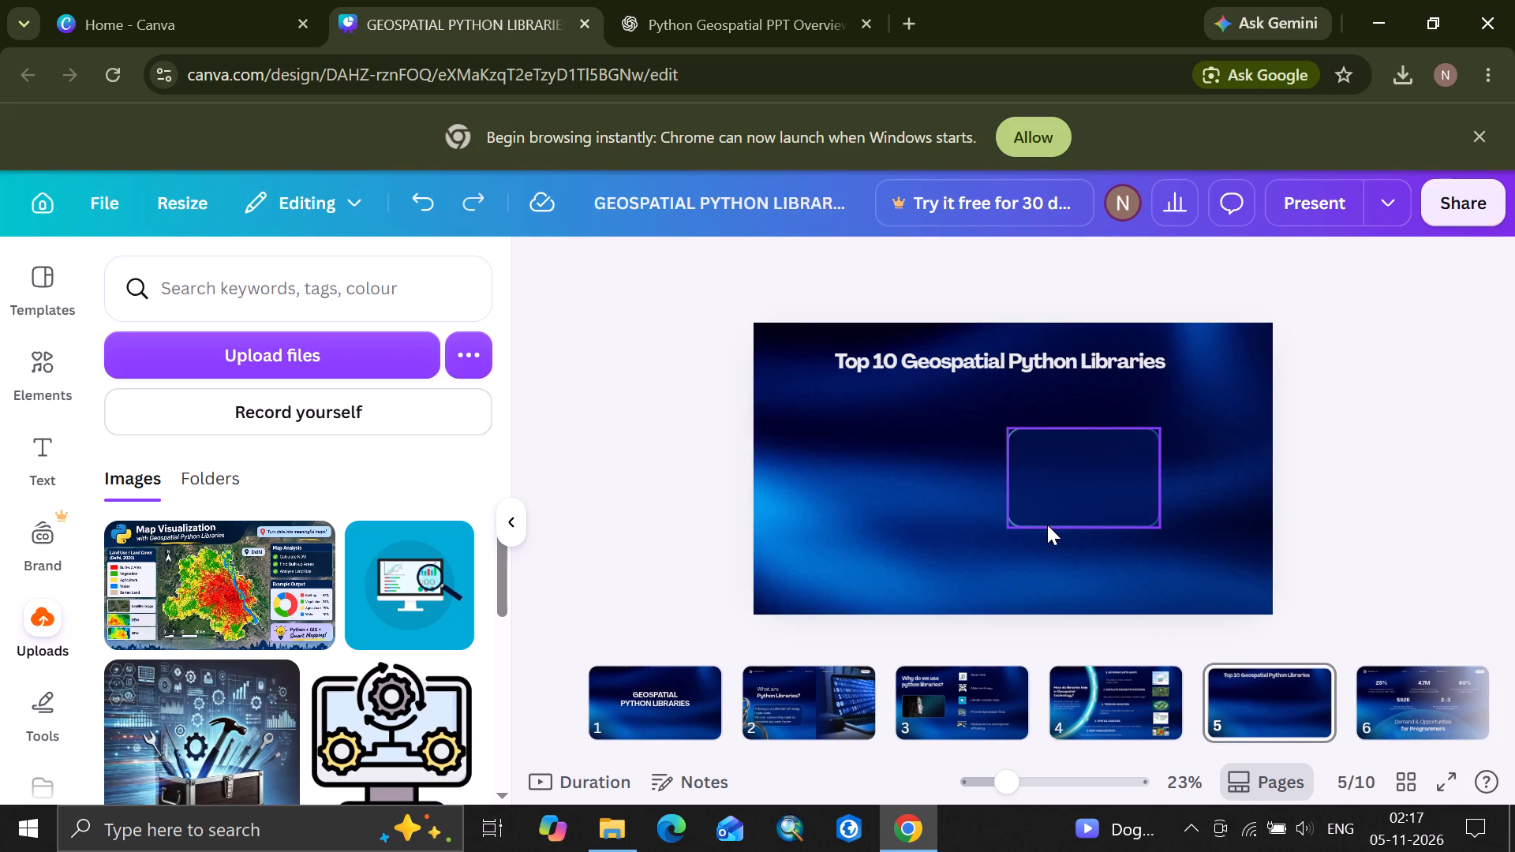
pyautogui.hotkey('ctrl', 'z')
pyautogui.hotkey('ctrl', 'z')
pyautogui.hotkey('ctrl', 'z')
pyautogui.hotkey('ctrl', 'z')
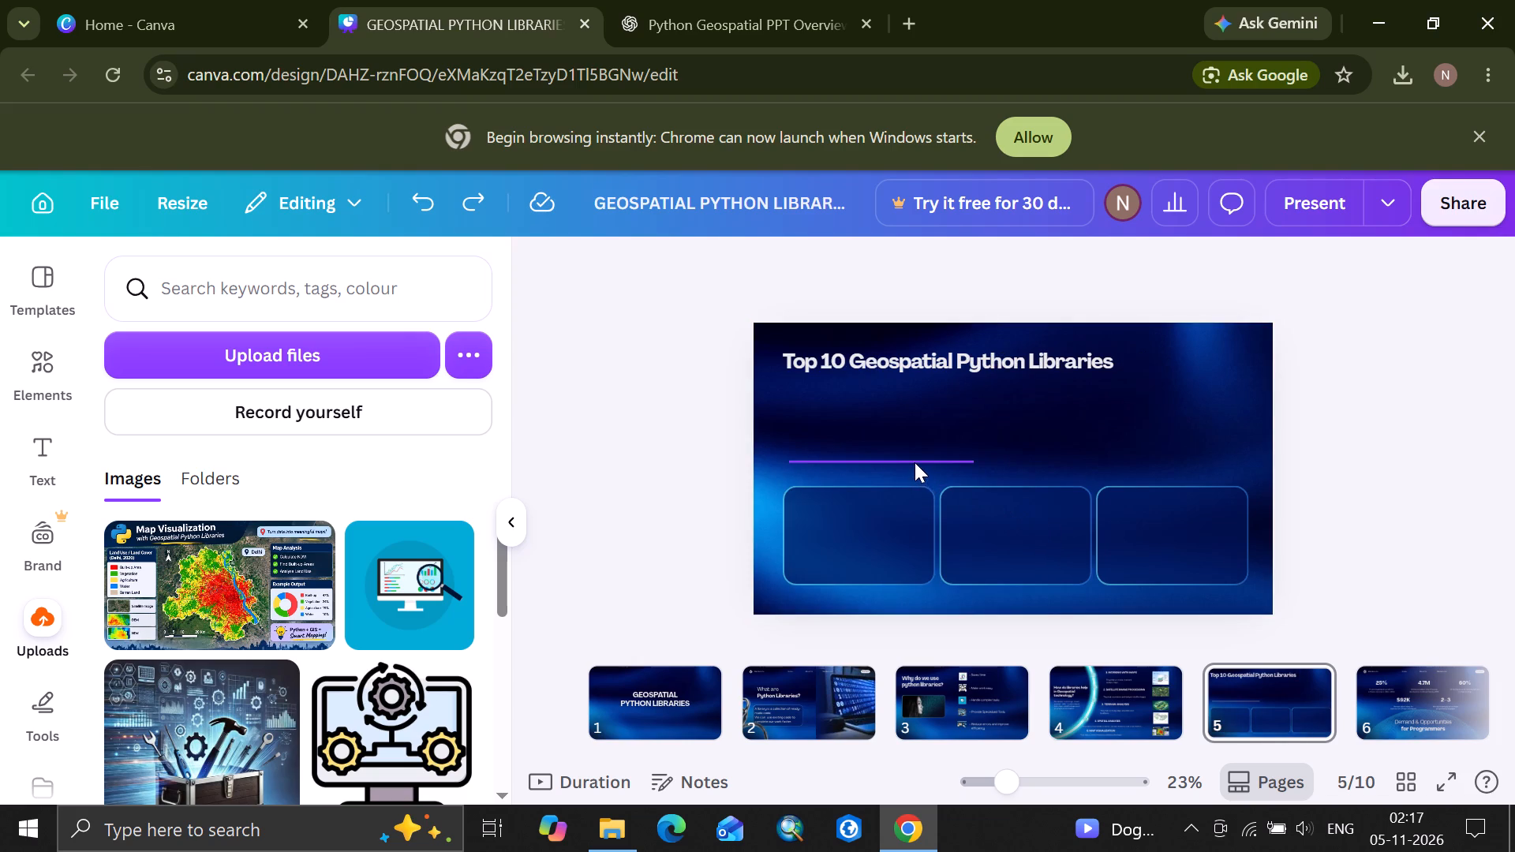
# Move the divider line up and inward, to roughly midway between the heading and the first two cards.
pyautogui.moveTo(915, 461); pyautogui.dragTo(988, 439)
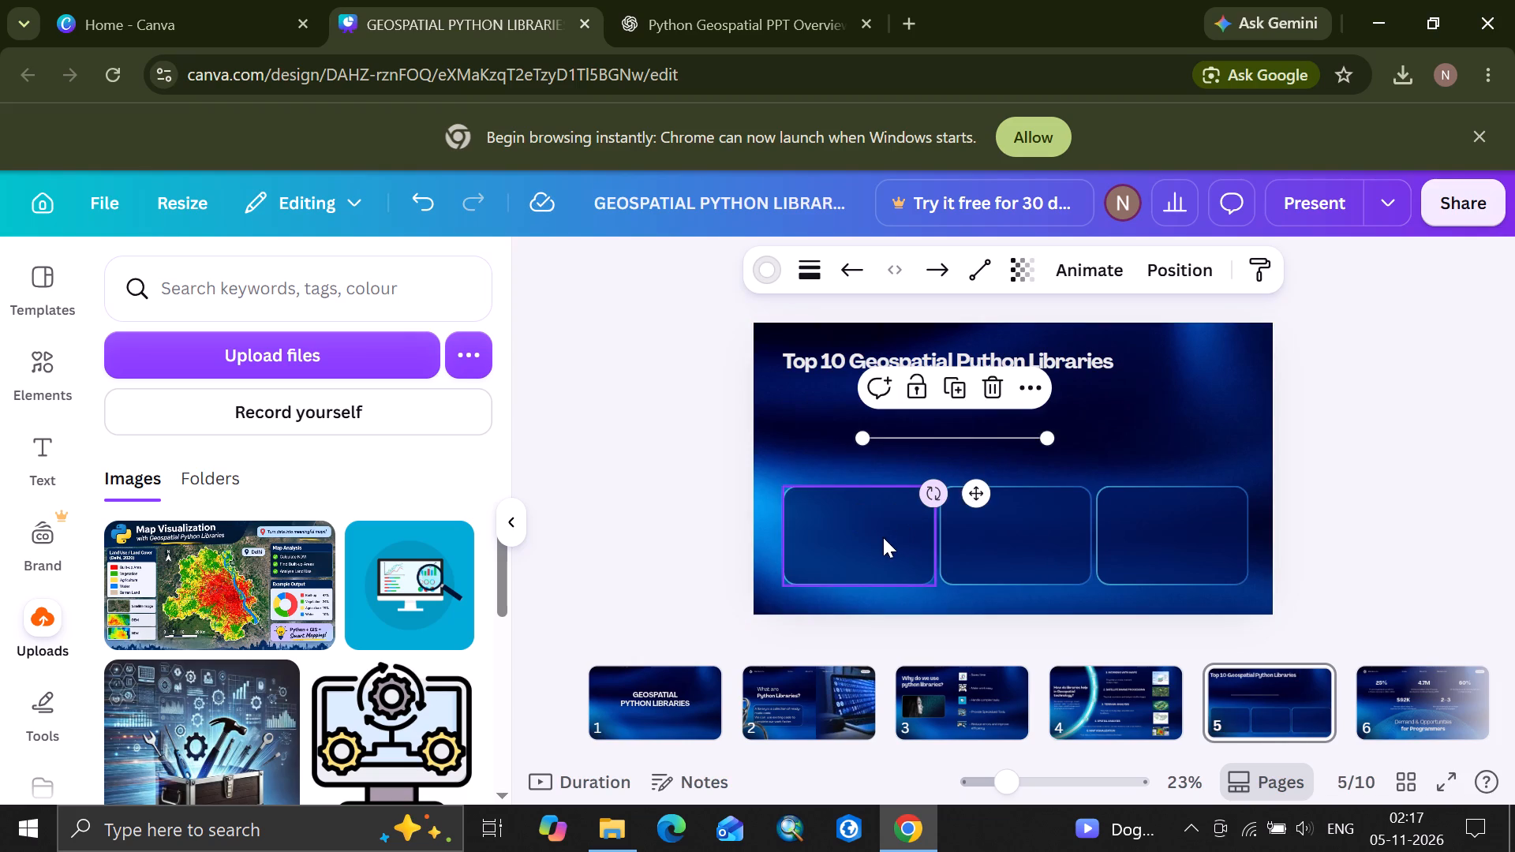
# Delete the first empty card from slide 5's row of cards.
pyautogui.click(883, 536)
pyautogui.click(900, 443)
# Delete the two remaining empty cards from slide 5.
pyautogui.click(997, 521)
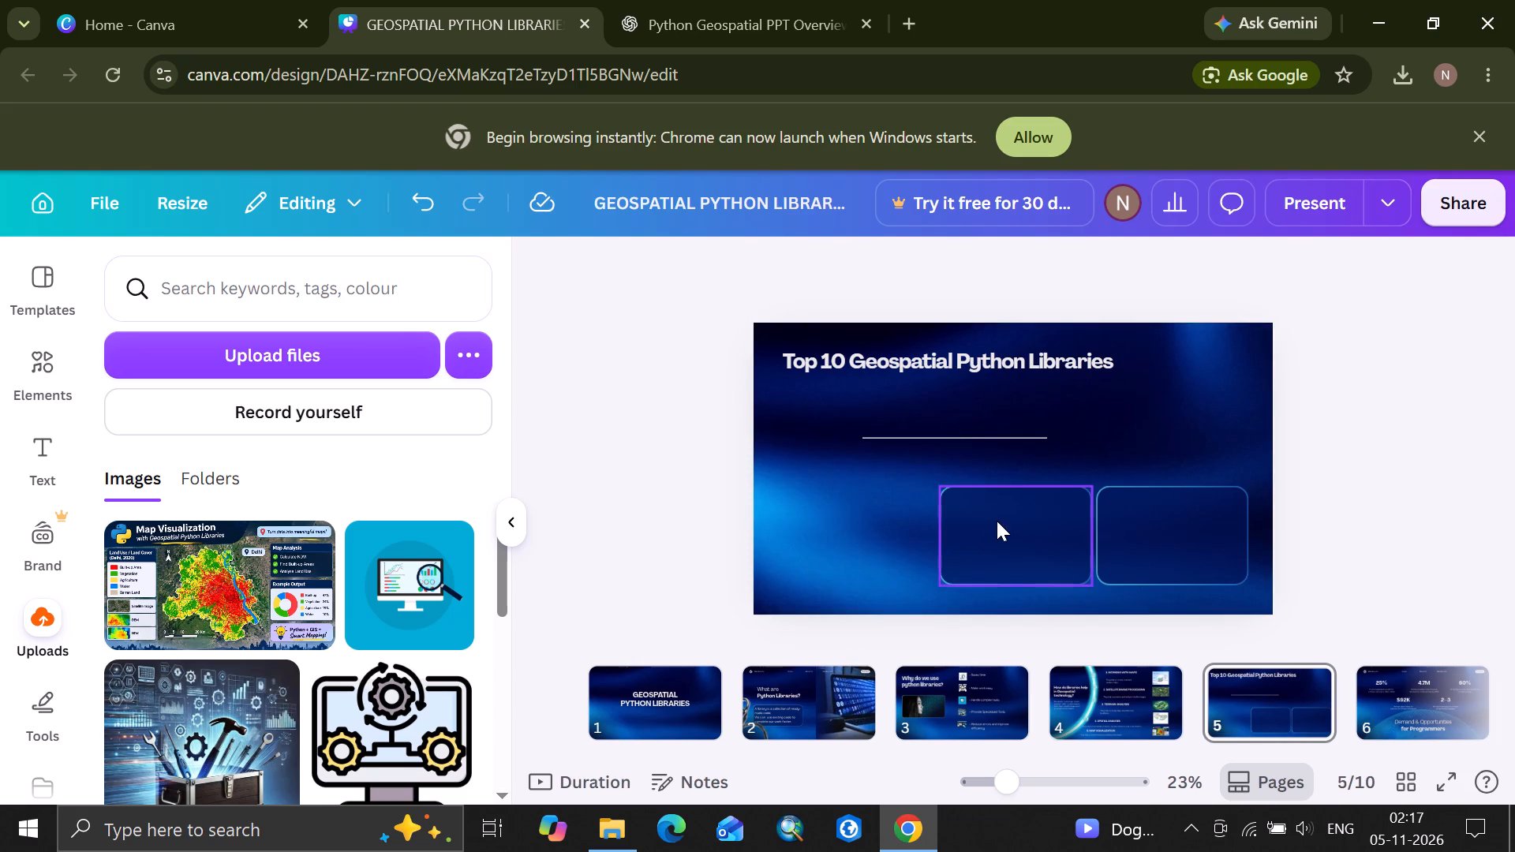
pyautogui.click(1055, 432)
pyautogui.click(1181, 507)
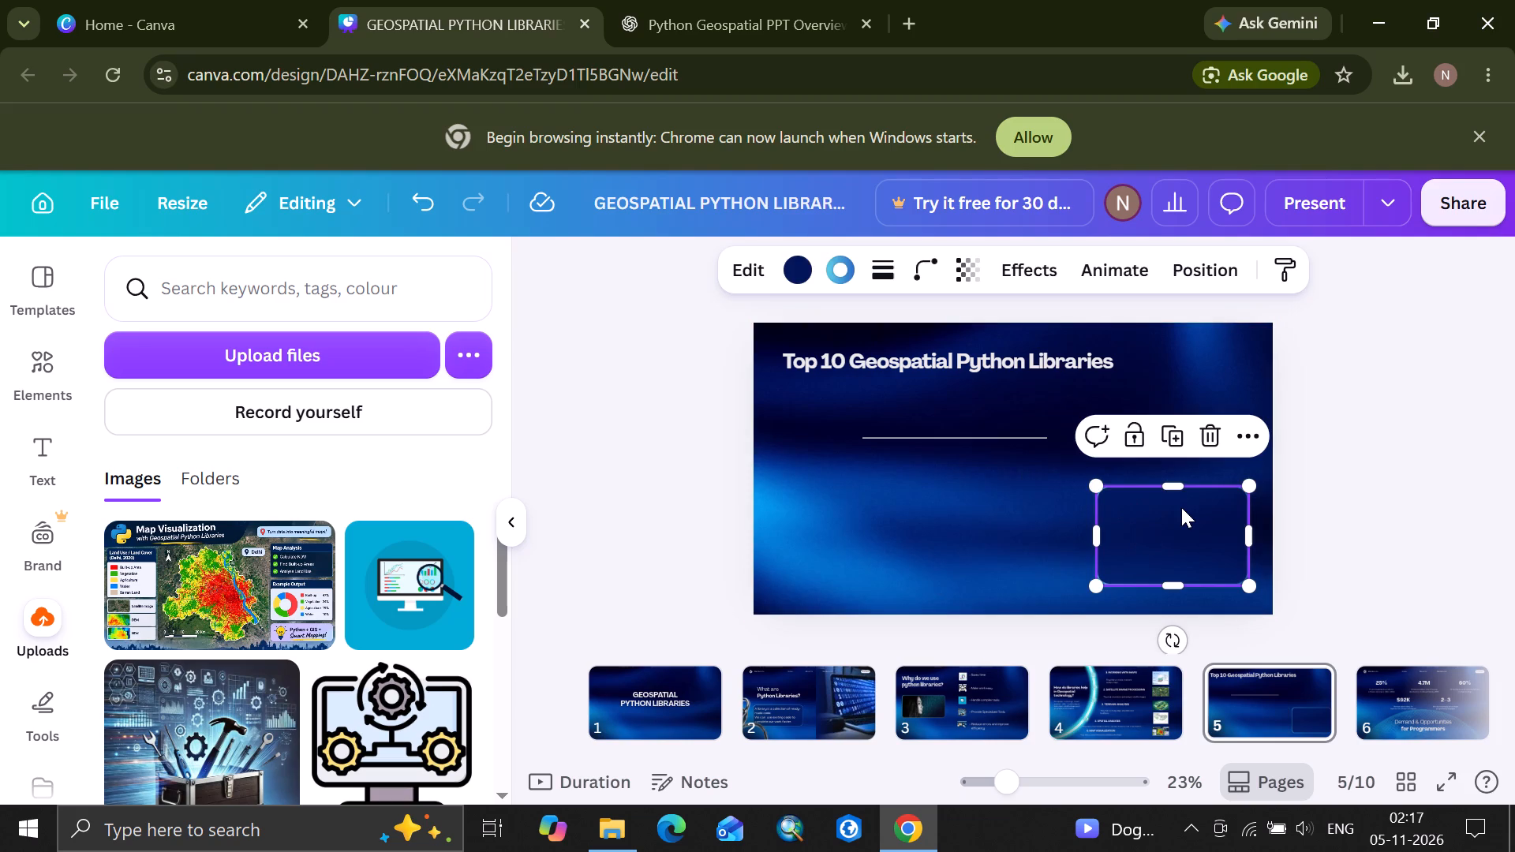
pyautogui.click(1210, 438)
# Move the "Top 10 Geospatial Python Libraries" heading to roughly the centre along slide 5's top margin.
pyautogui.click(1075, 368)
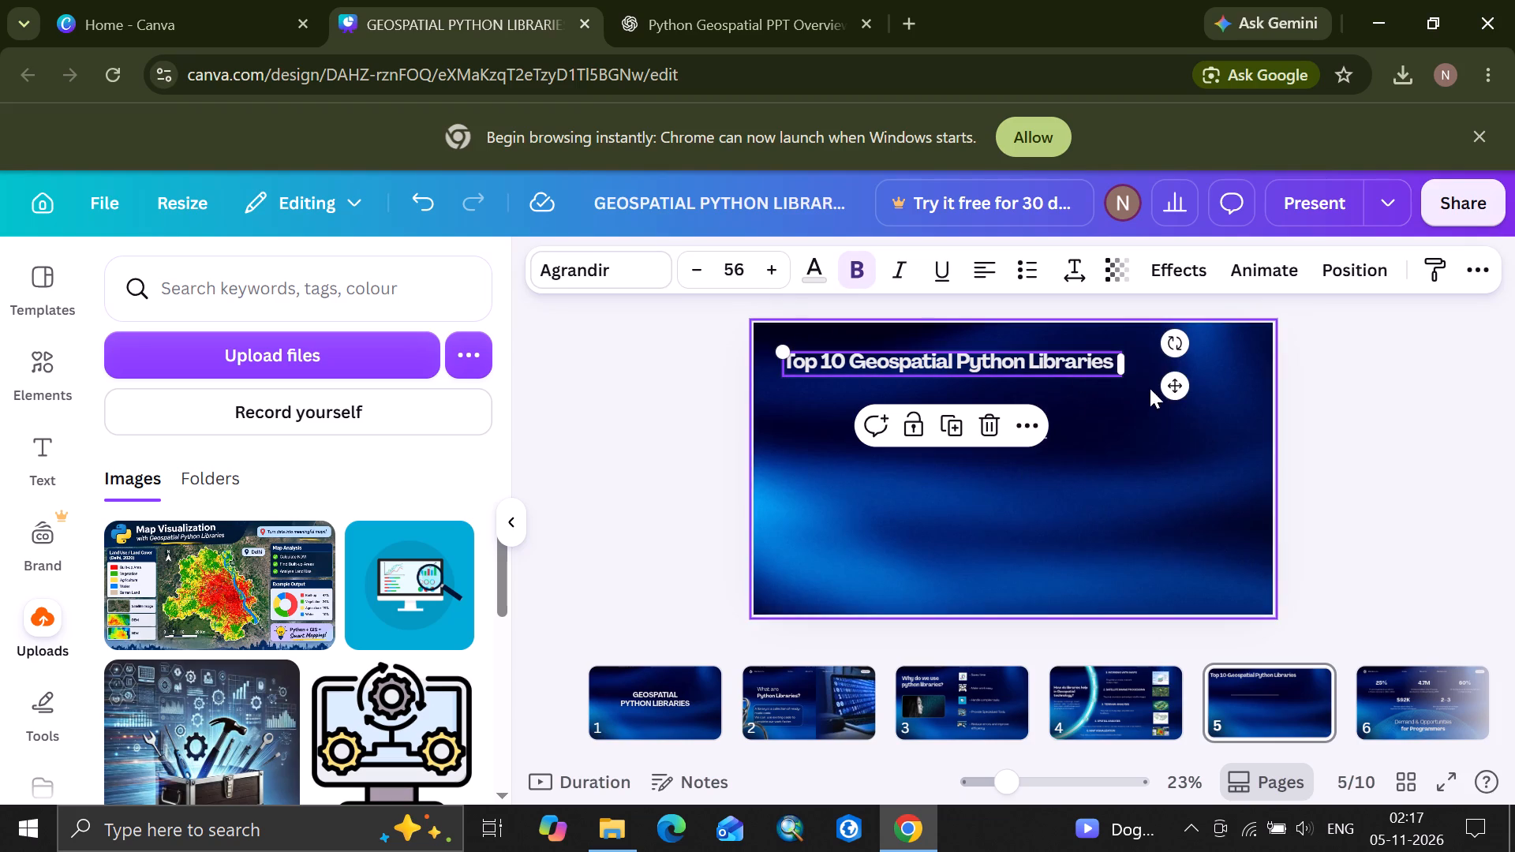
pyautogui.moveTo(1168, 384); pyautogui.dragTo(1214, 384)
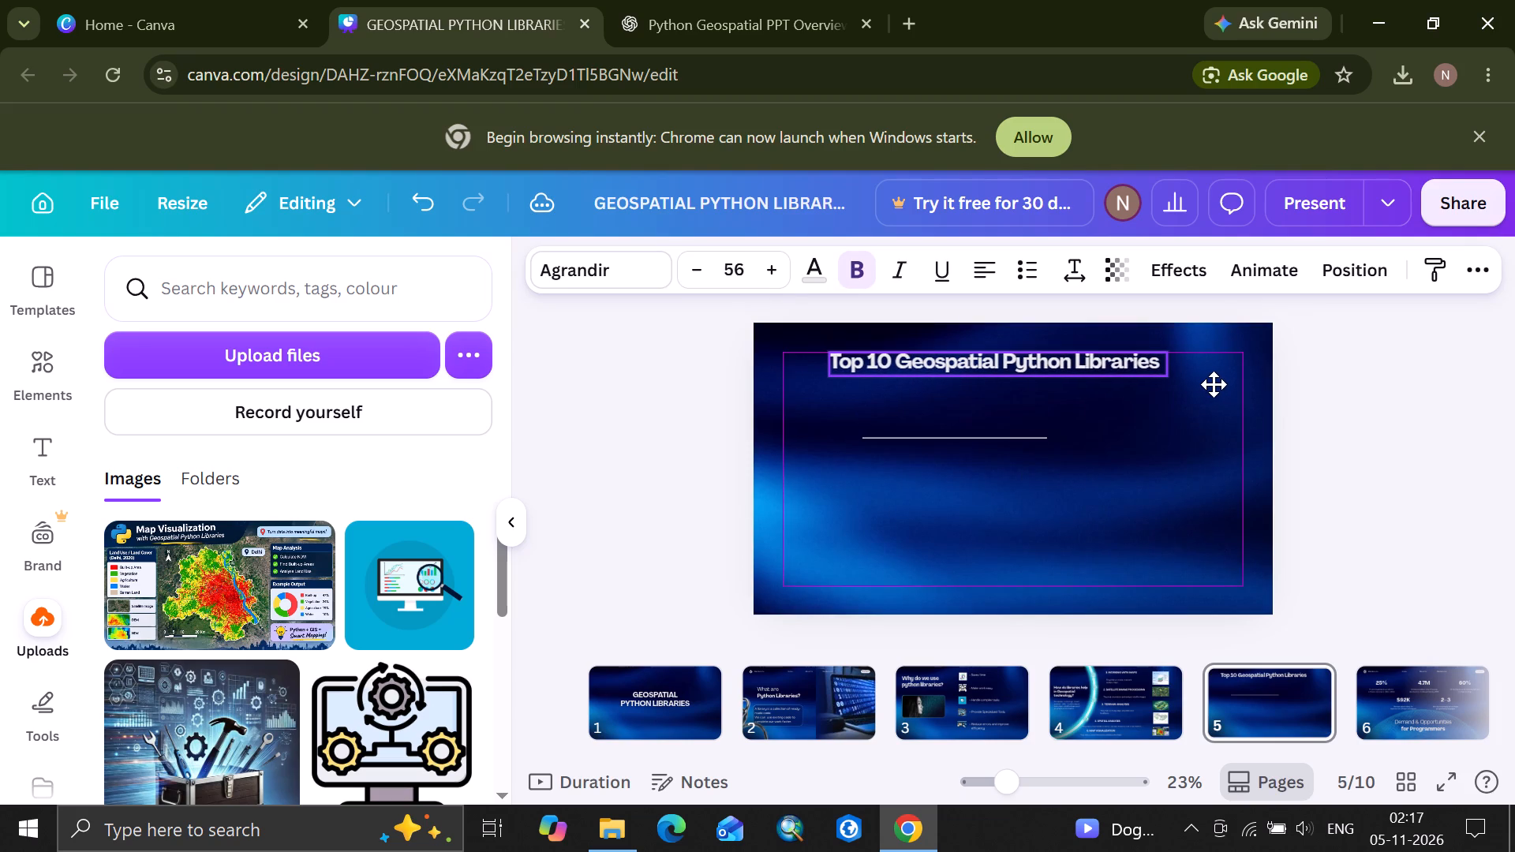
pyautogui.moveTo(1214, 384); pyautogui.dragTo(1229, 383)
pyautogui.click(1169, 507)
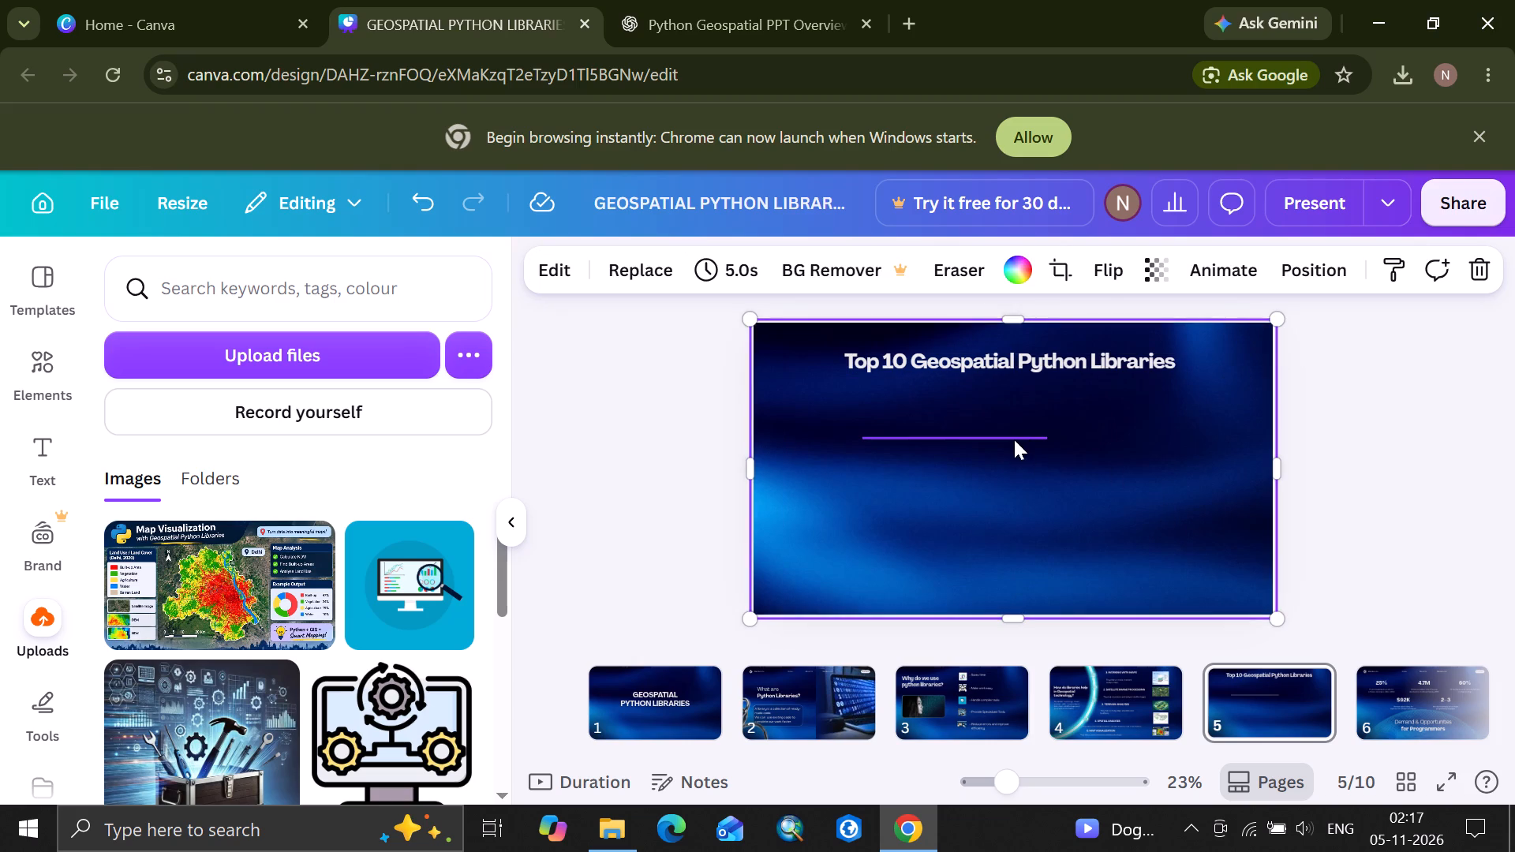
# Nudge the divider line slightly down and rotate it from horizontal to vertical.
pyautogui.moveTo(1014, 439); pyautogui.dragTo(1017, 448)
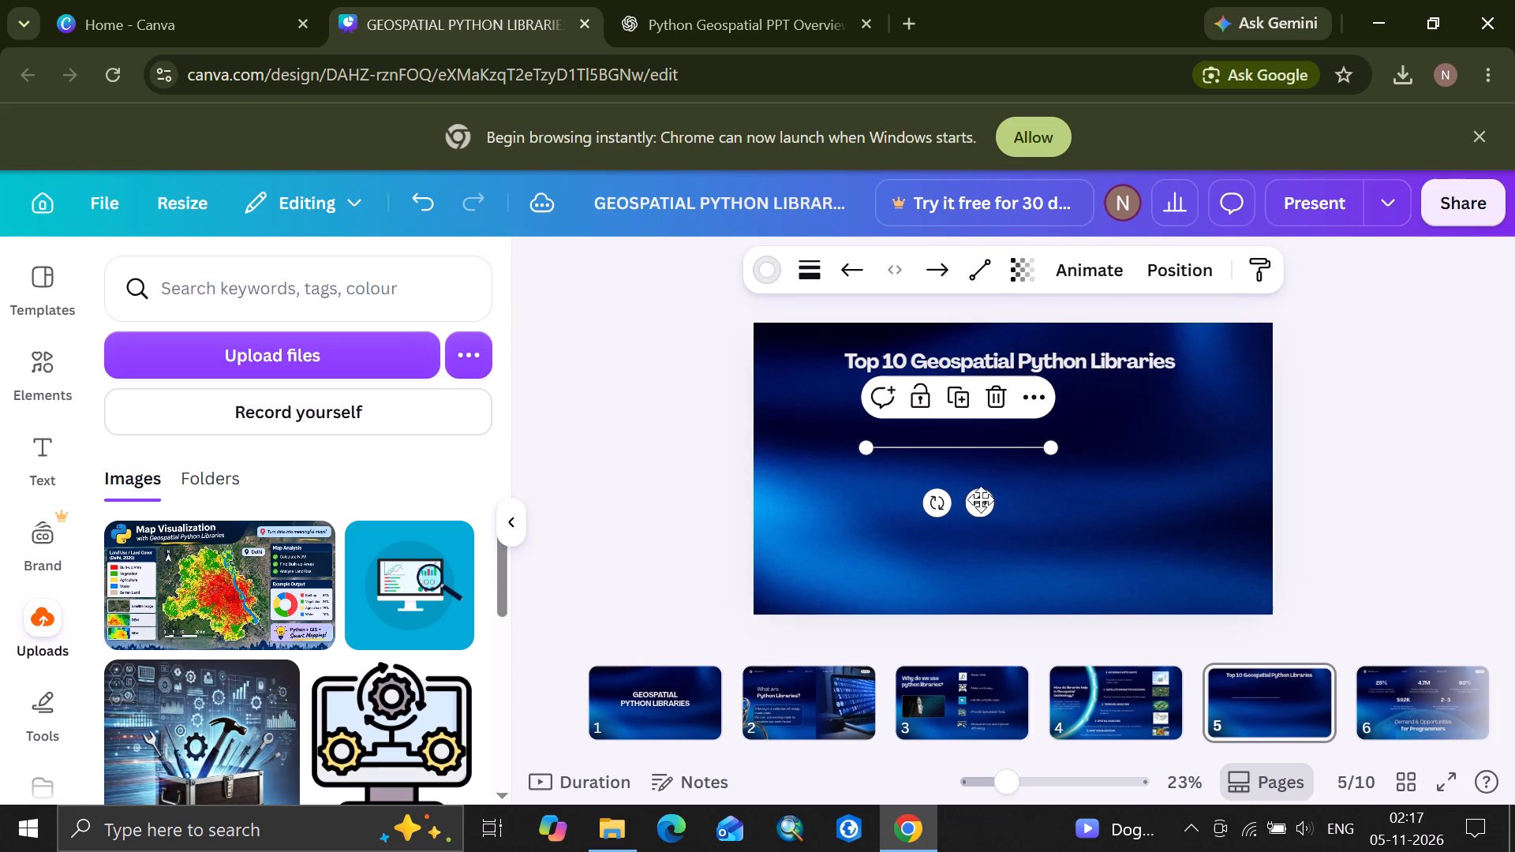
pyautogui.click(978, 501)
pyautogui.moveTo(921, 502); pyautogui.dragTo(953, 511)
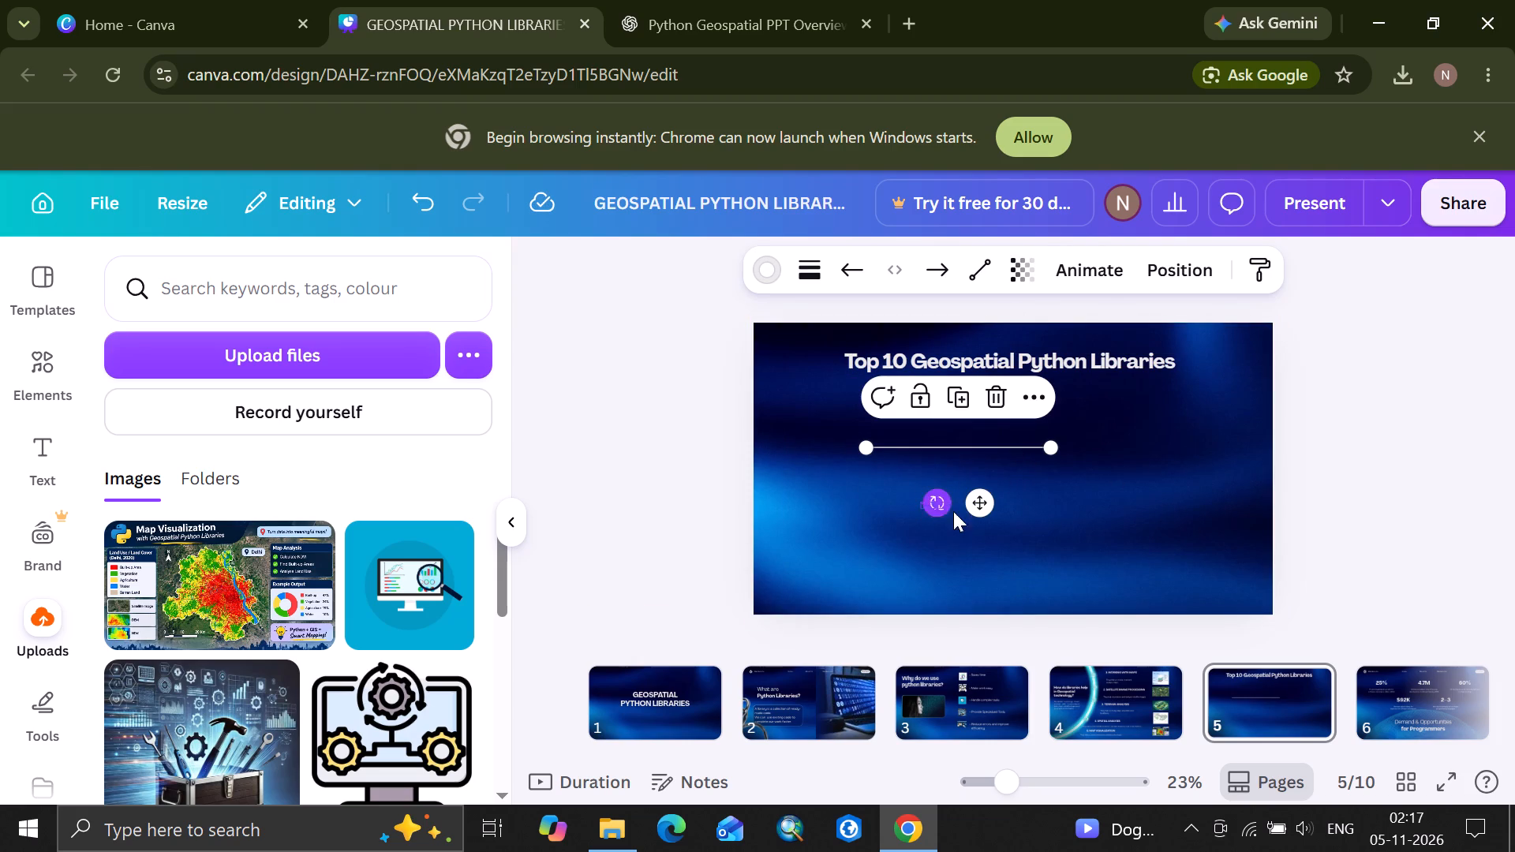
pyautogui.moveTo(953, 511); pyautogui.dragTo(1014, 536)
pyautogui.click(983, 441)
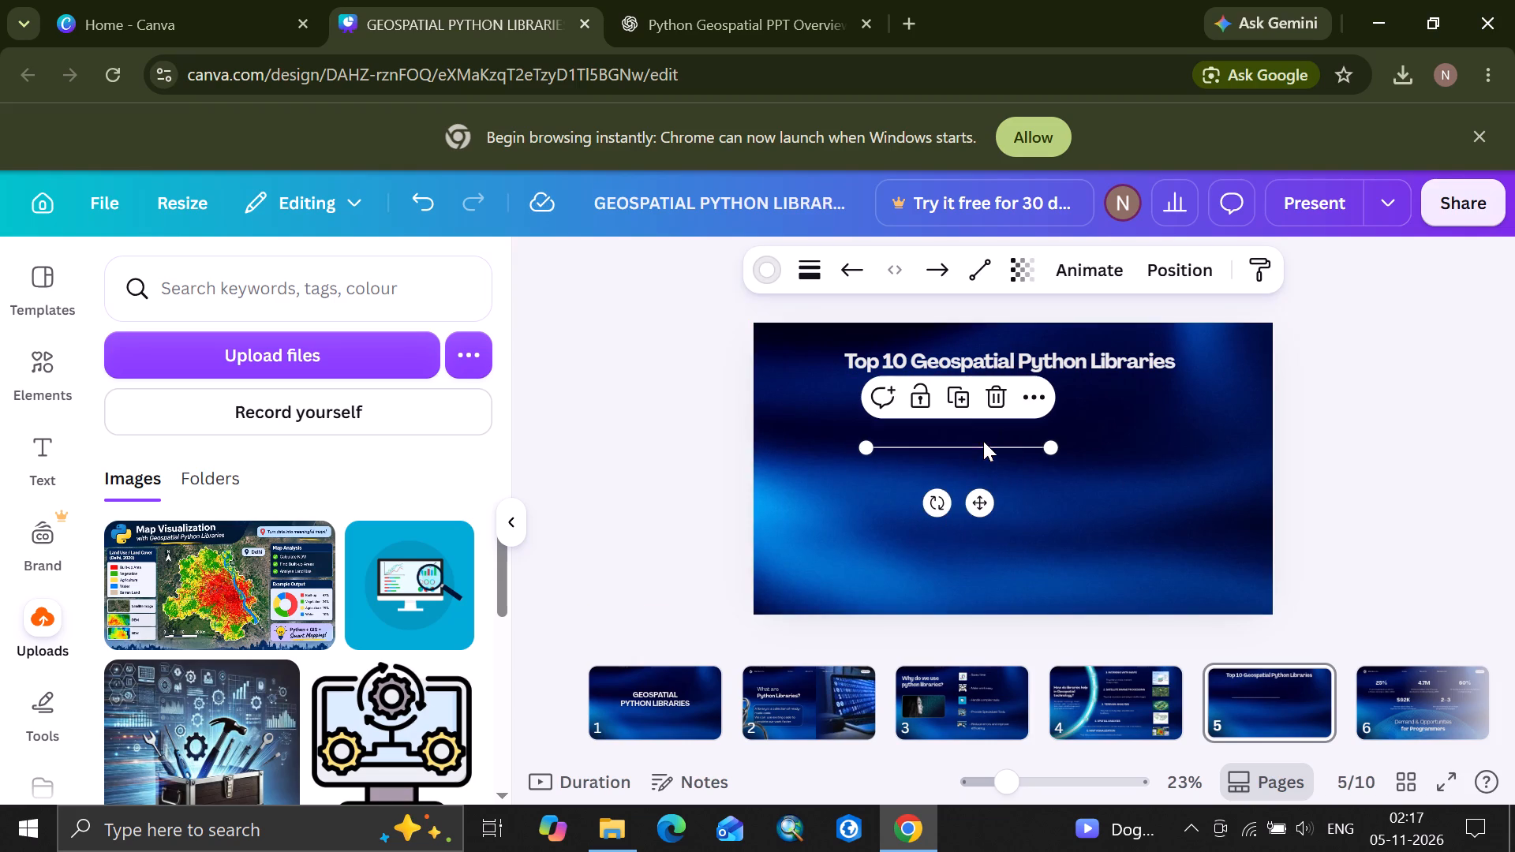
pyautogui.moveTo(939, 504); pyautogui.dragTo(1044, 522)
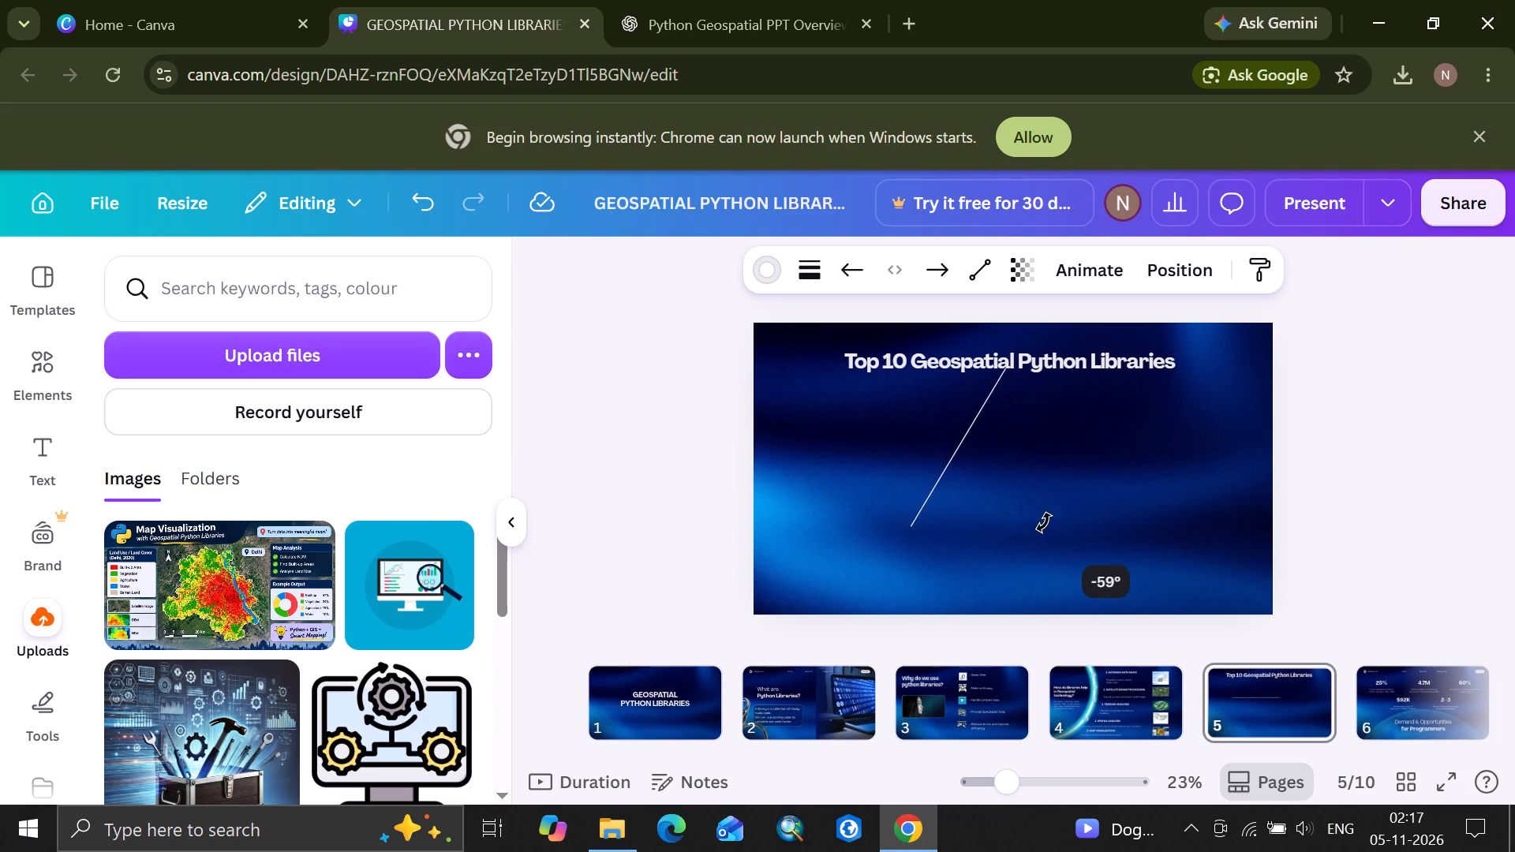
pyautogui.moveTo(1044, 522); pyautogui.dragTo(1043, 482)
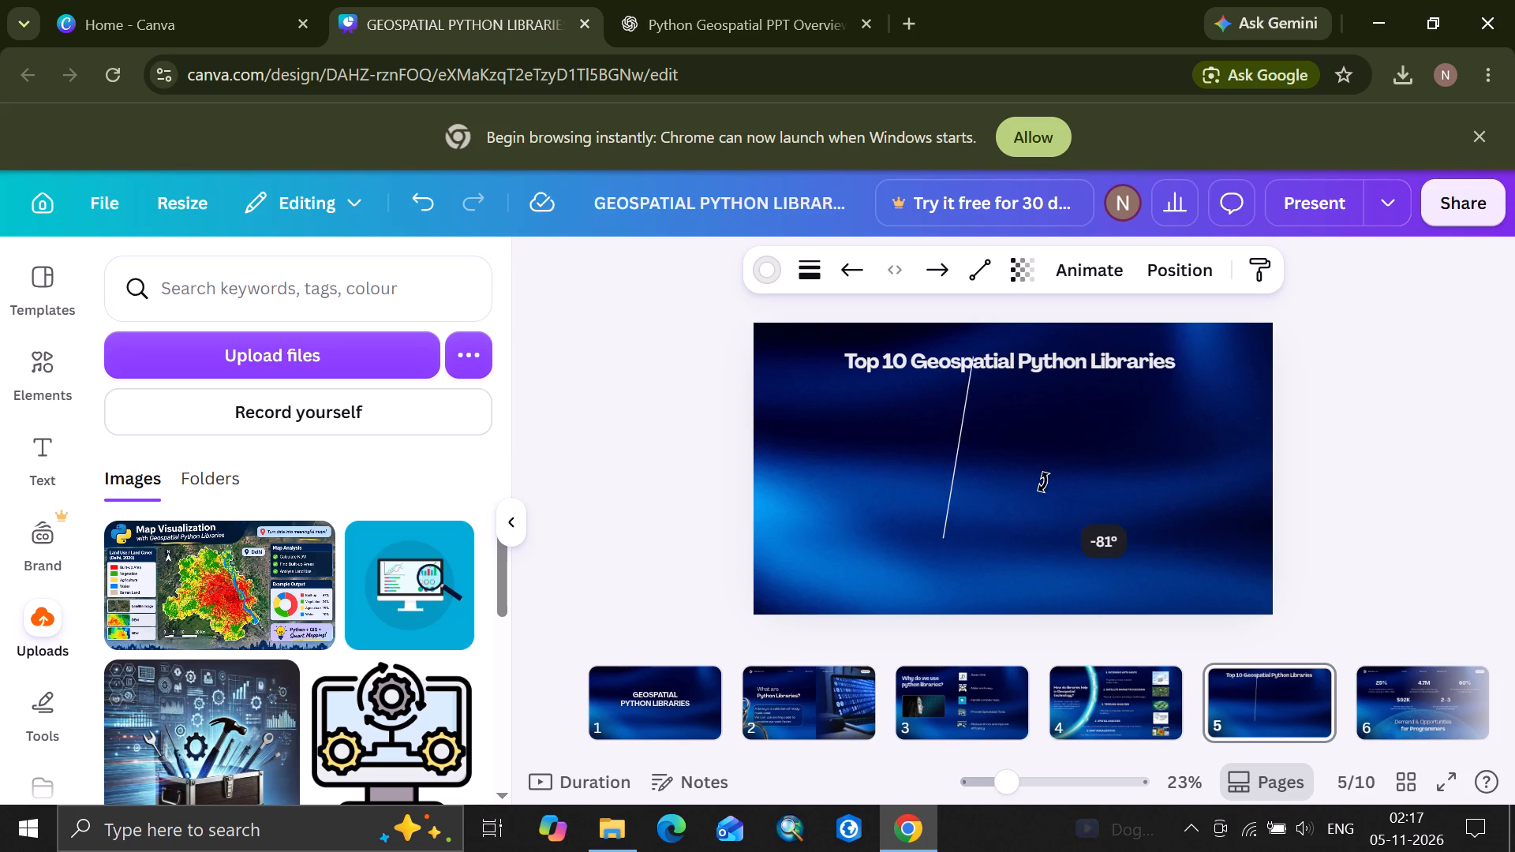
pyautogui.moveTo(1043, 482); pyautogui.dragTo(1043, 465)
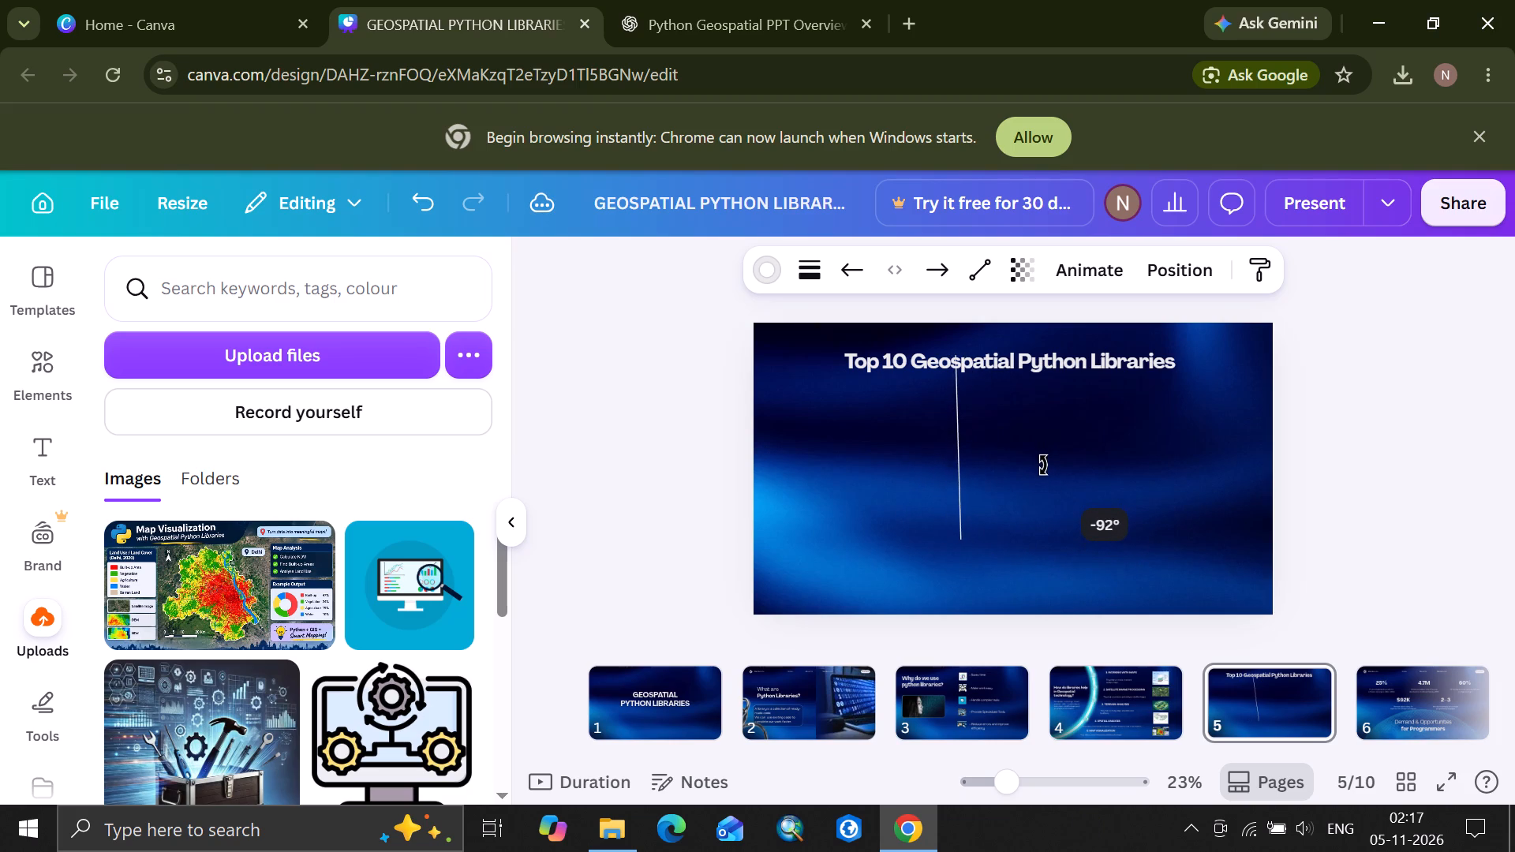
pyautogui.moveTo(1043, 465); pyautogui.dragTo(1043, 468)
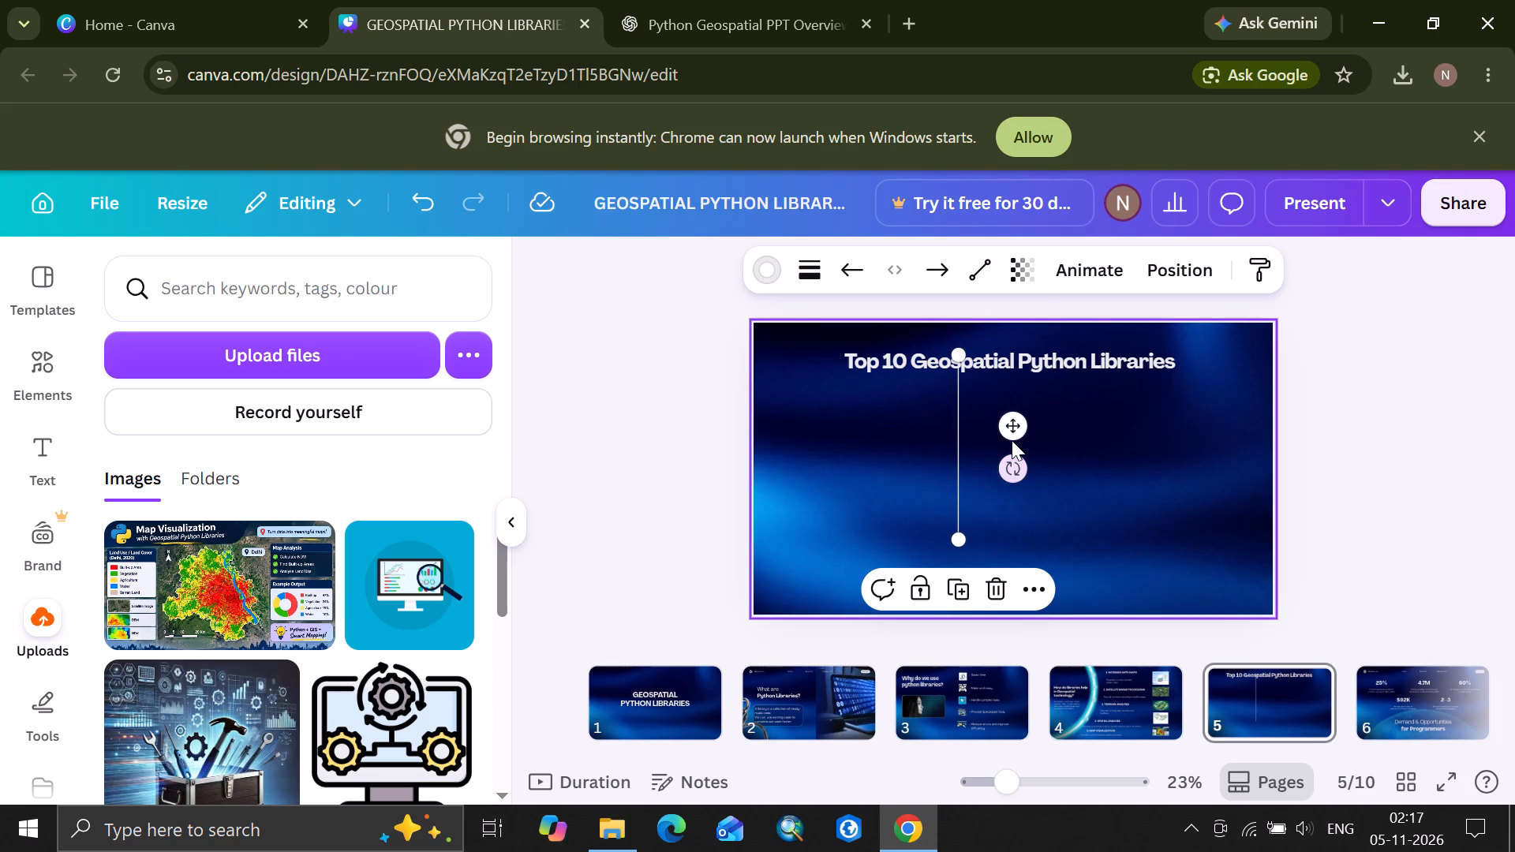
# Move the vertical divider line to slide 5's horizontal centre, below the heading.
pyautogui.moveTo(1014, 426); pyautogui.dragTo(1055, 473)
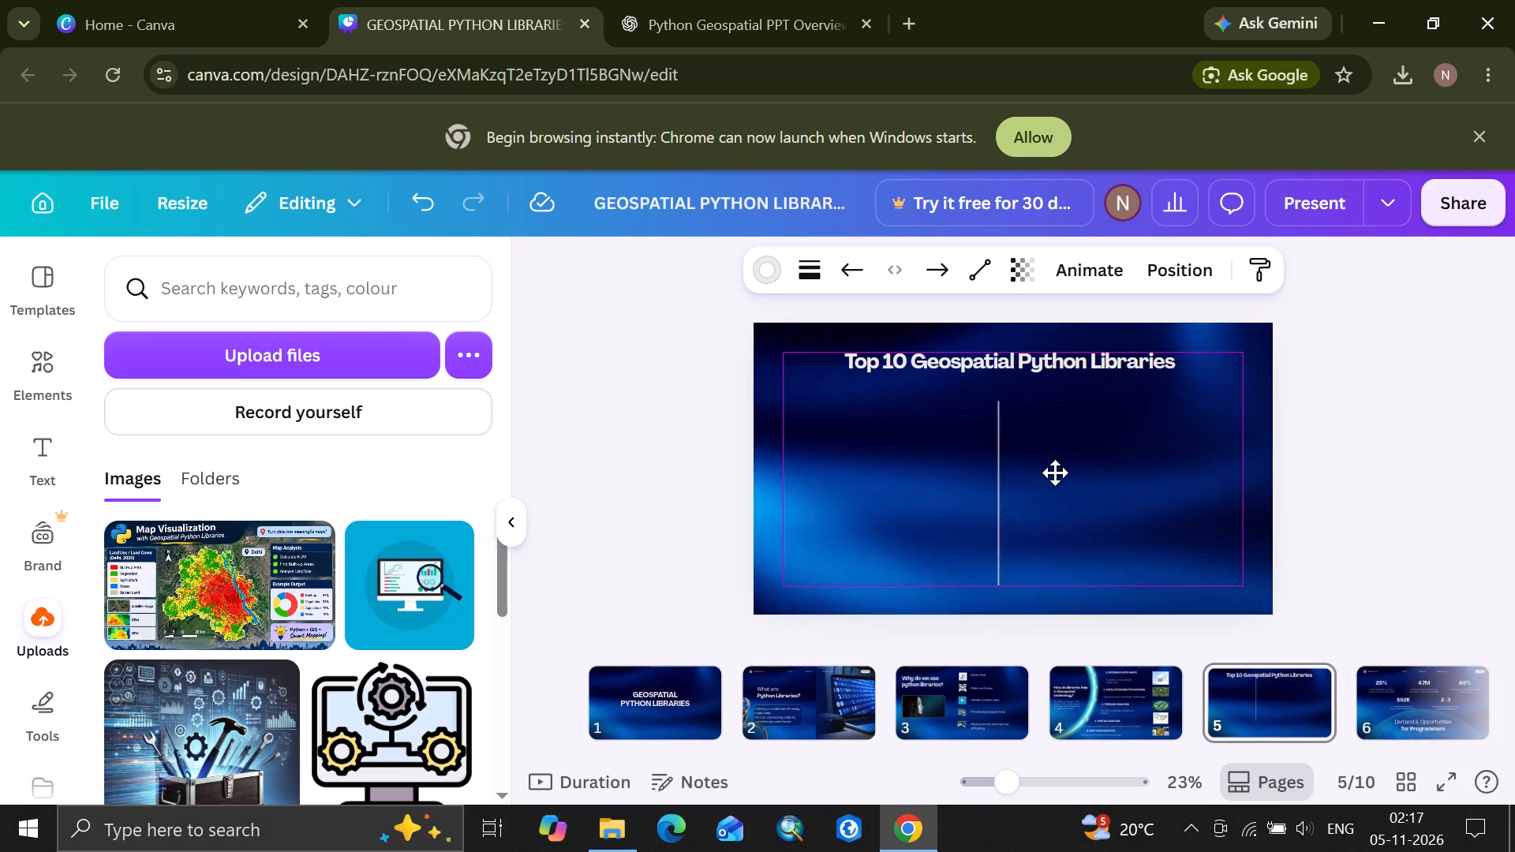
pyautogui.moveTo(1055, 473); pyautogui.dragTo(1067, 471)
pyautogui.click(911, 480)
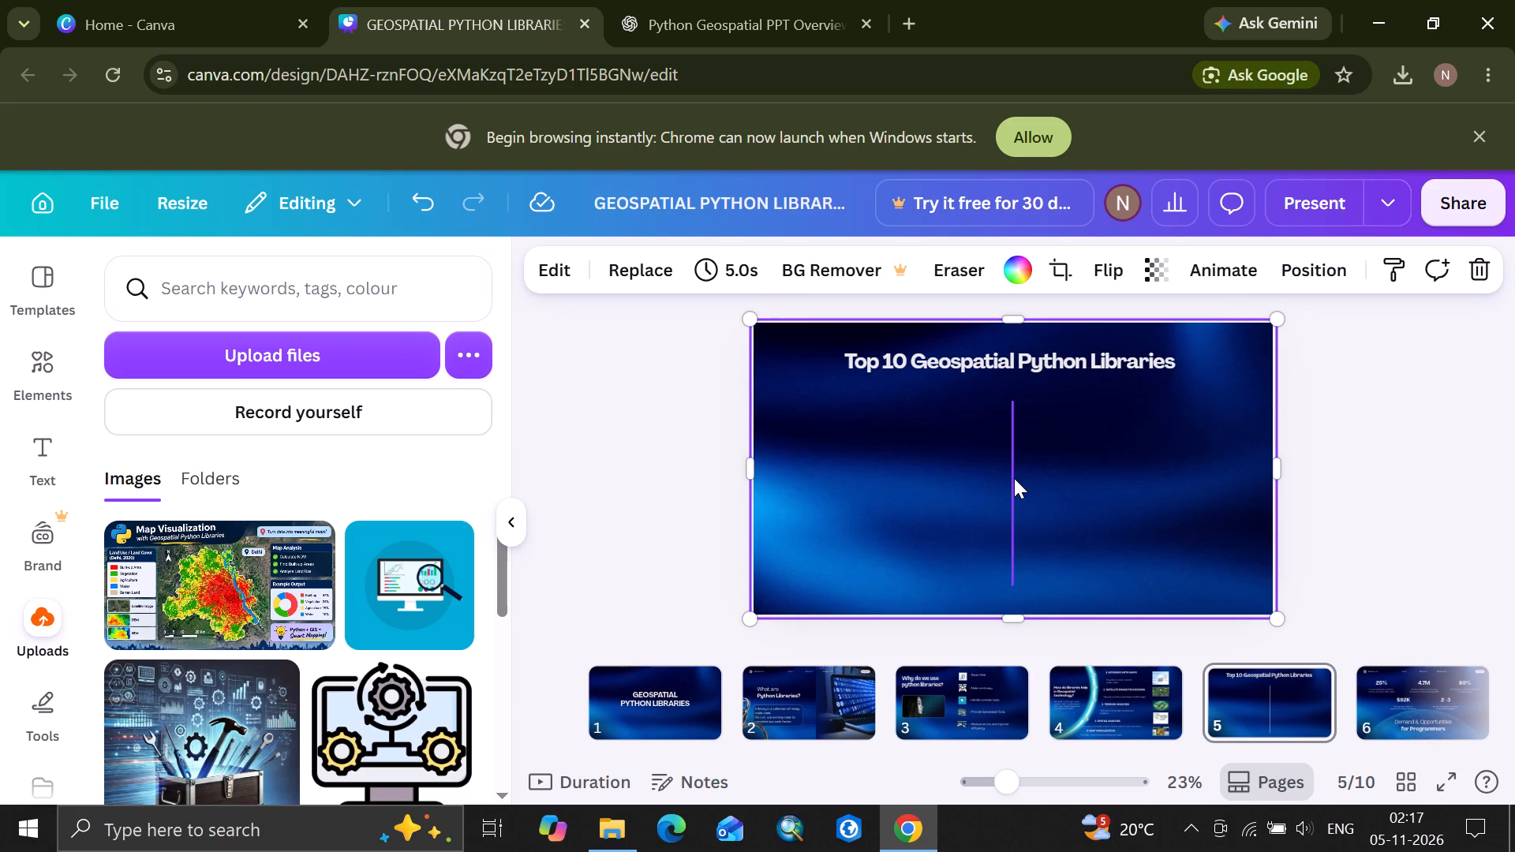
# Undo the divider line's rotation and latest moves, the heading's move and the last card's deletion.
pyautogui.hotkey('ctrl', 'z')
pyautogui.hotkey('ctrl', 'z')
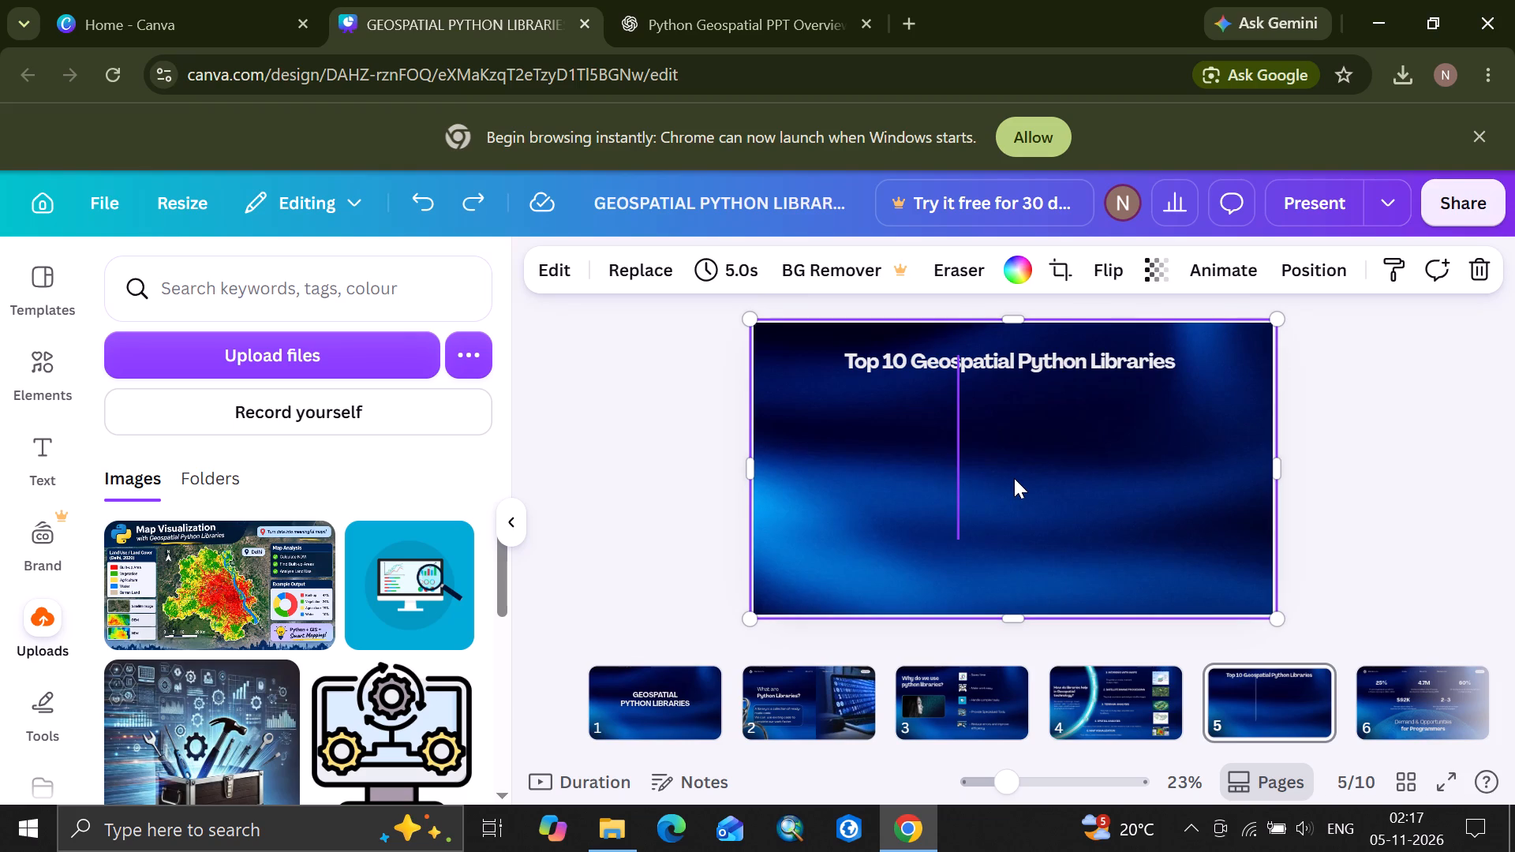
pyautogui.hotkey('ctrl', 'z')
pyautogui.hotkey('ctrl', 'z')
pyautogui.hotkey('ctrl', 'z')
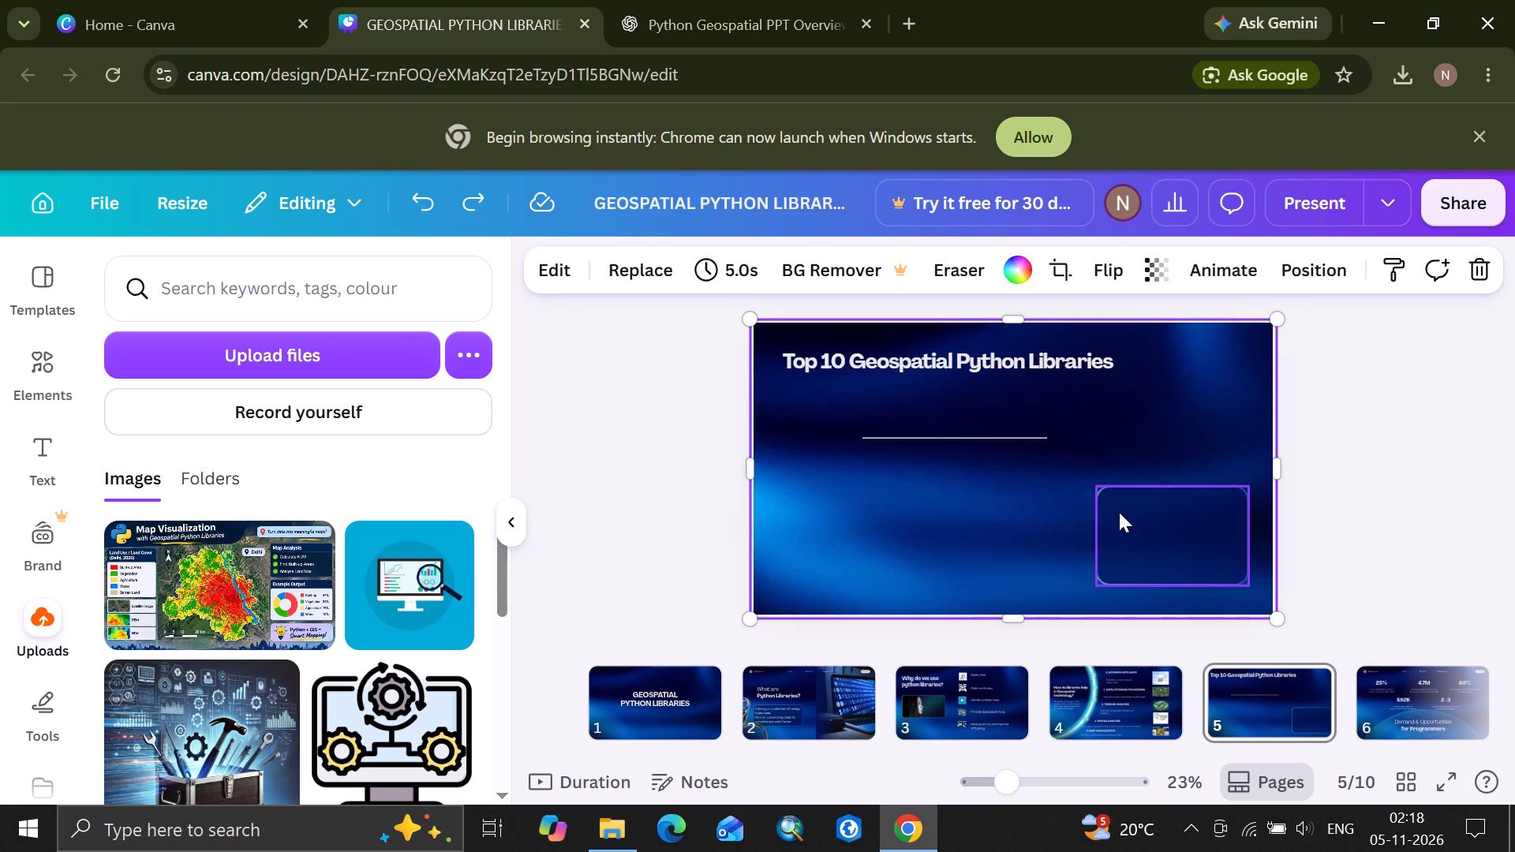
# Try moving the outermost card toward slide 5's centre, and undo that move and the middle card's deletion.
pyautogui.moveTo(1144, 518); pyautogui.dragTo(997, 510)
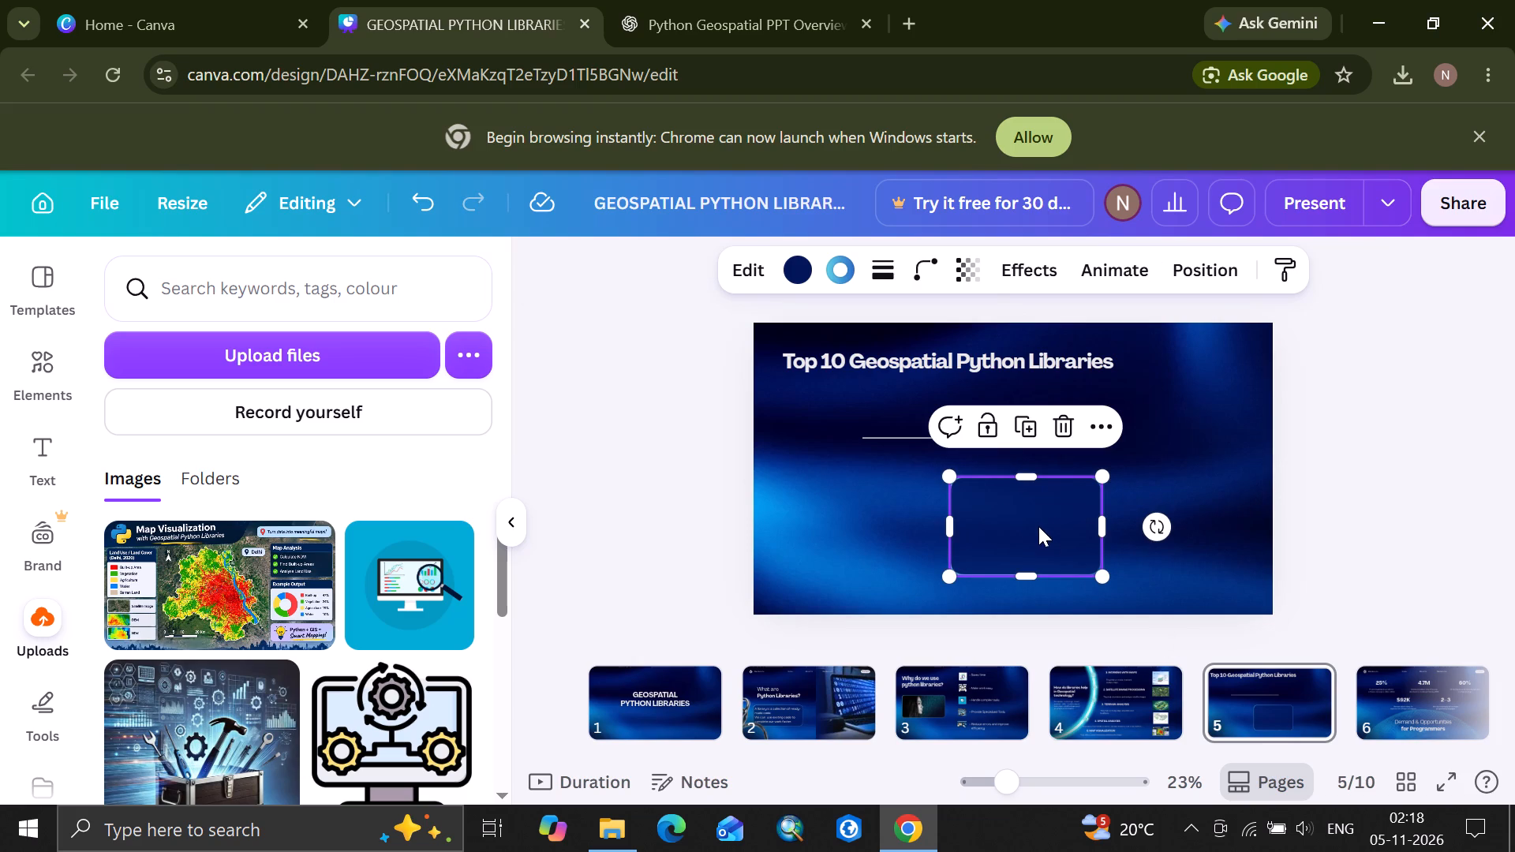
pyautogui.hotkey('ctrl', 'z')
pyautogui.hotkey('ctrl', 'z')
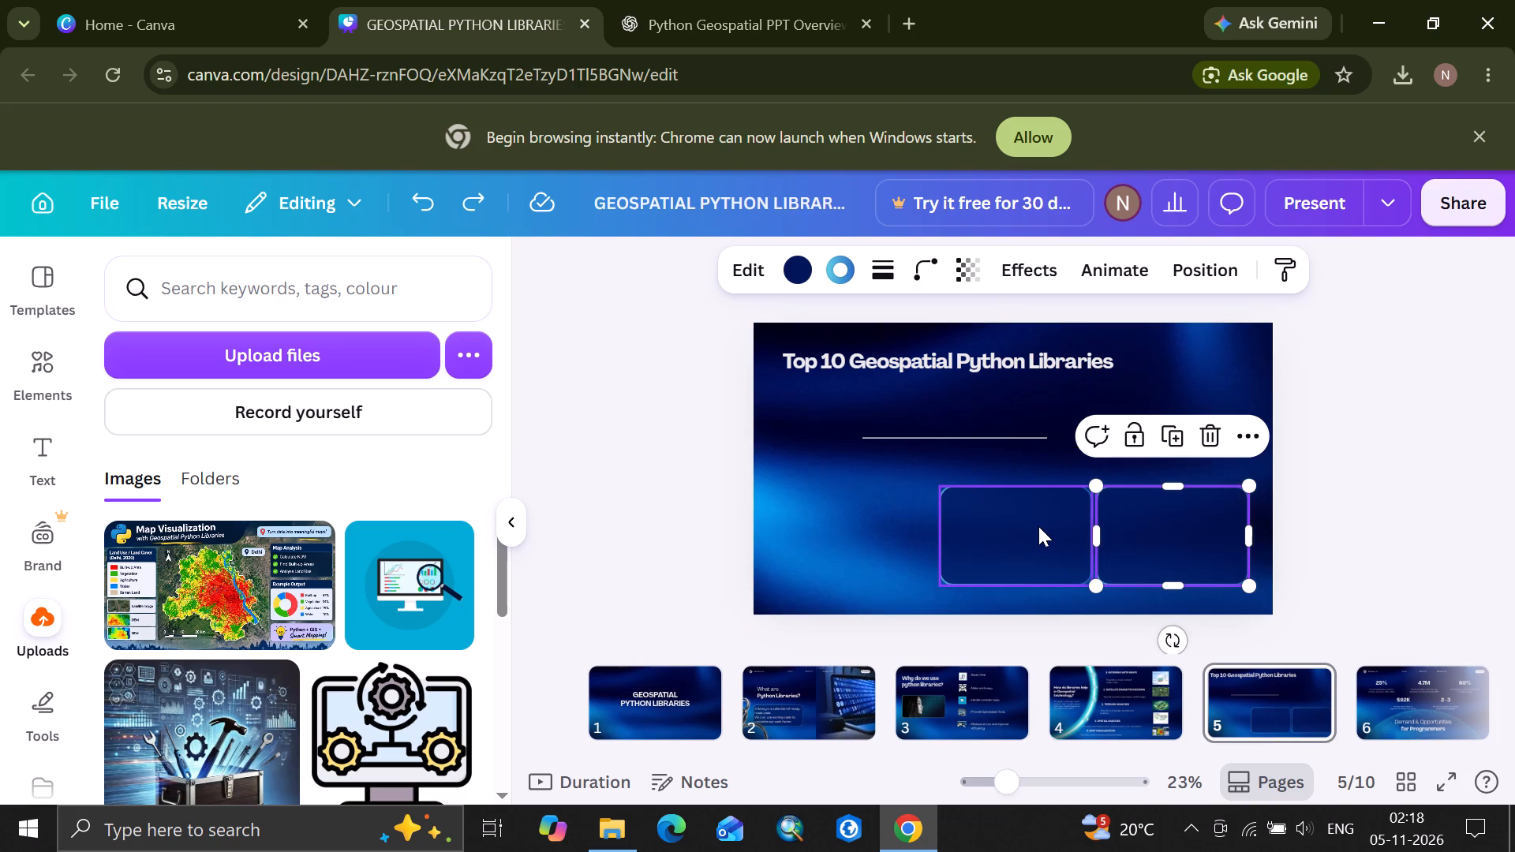
# Move the middle card into roughly the deleted first card's place, opposite the remaining outer card.
pyautogui.click(908, 496)
pyautogui.moveTo(991, 514); pyautogui.dragTo(917, 508)
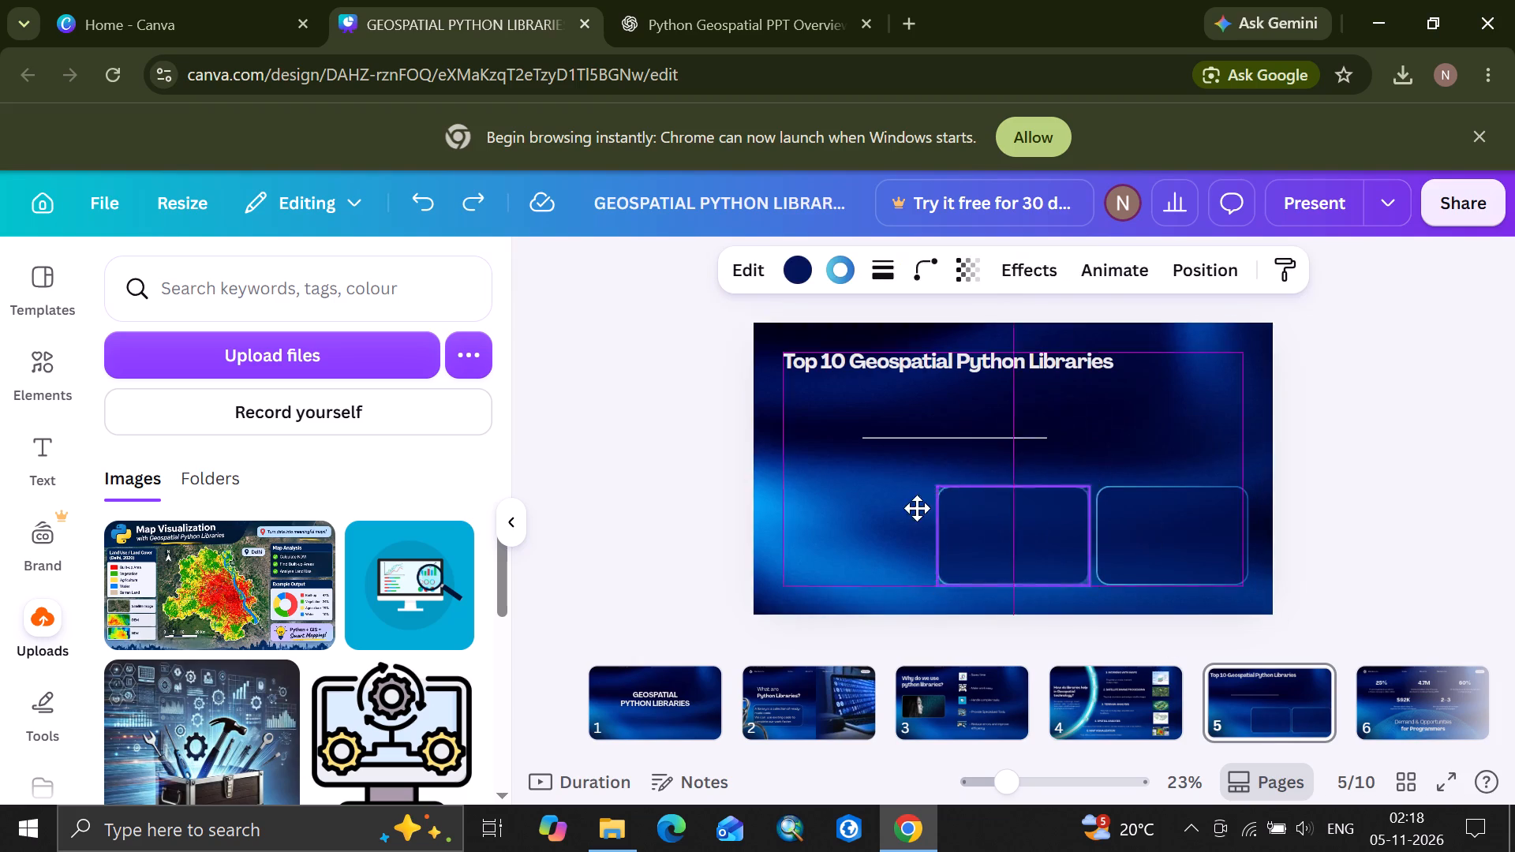
pyautogui.moveTo(917, 508); pyautogui.dragTo(849, 507)
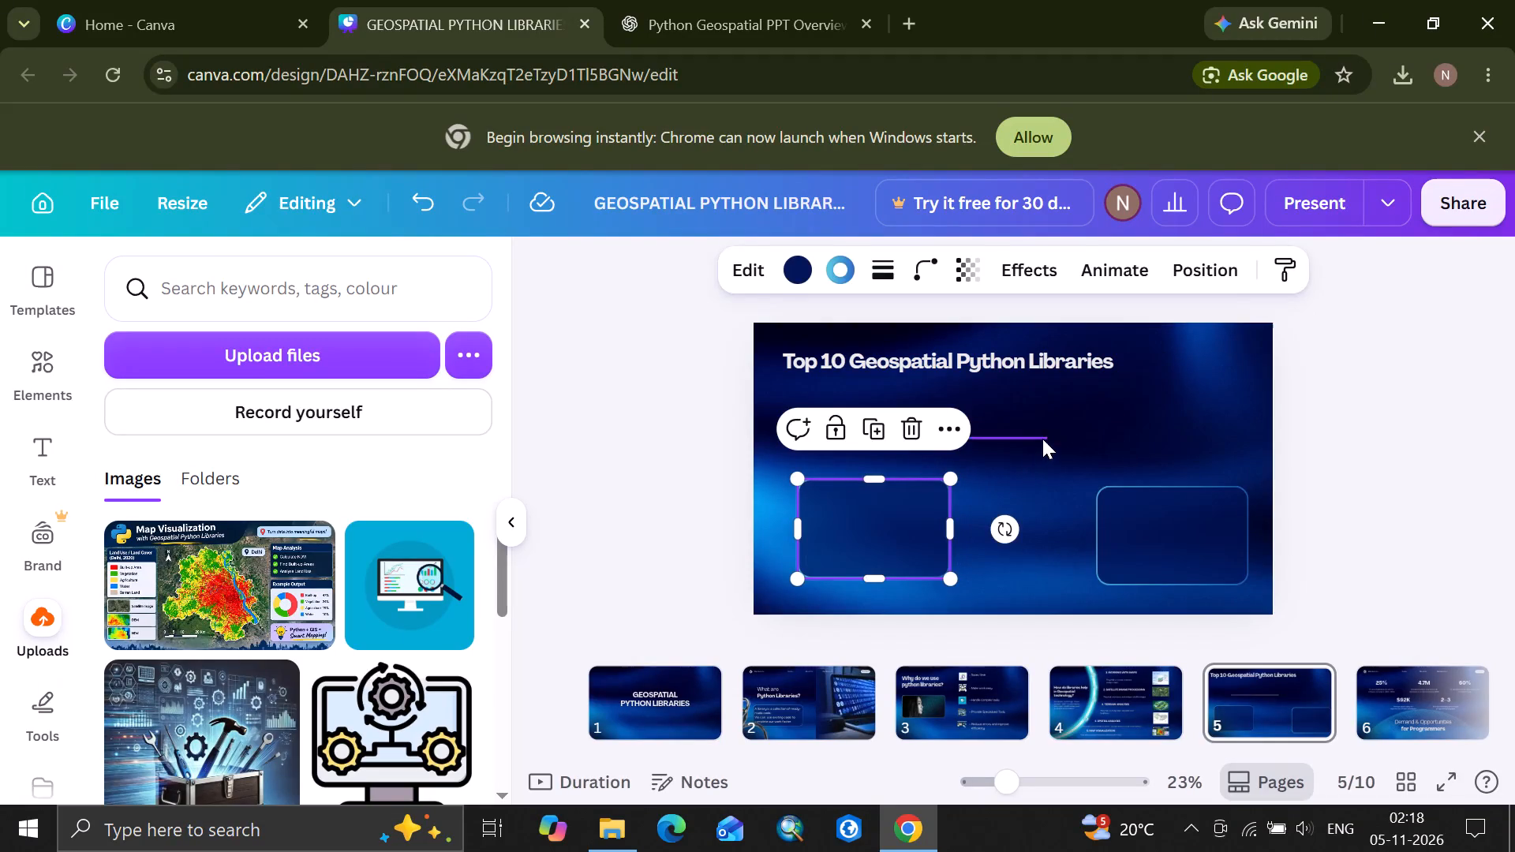
# Move the "Top 10 Geospatial Python Libraries" heading to roughly the centre along slide 5's top margin.
pyautogui.click(1041, 435)
pyautogui.click(1079, 362)
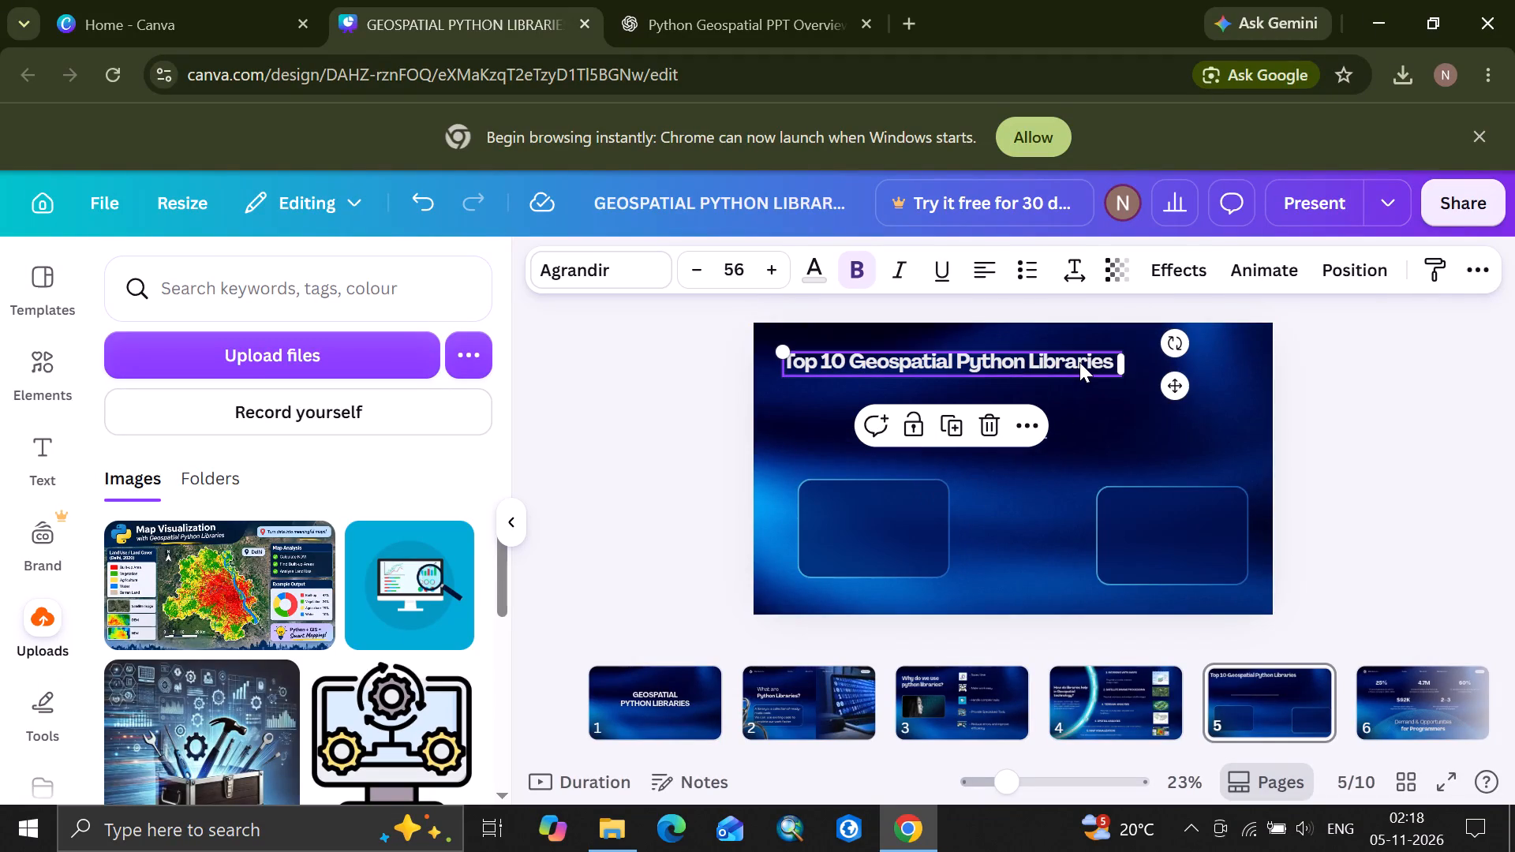
pyautogui.moveTo(1183, 385); pyautogui.dragTo(1203, 385)
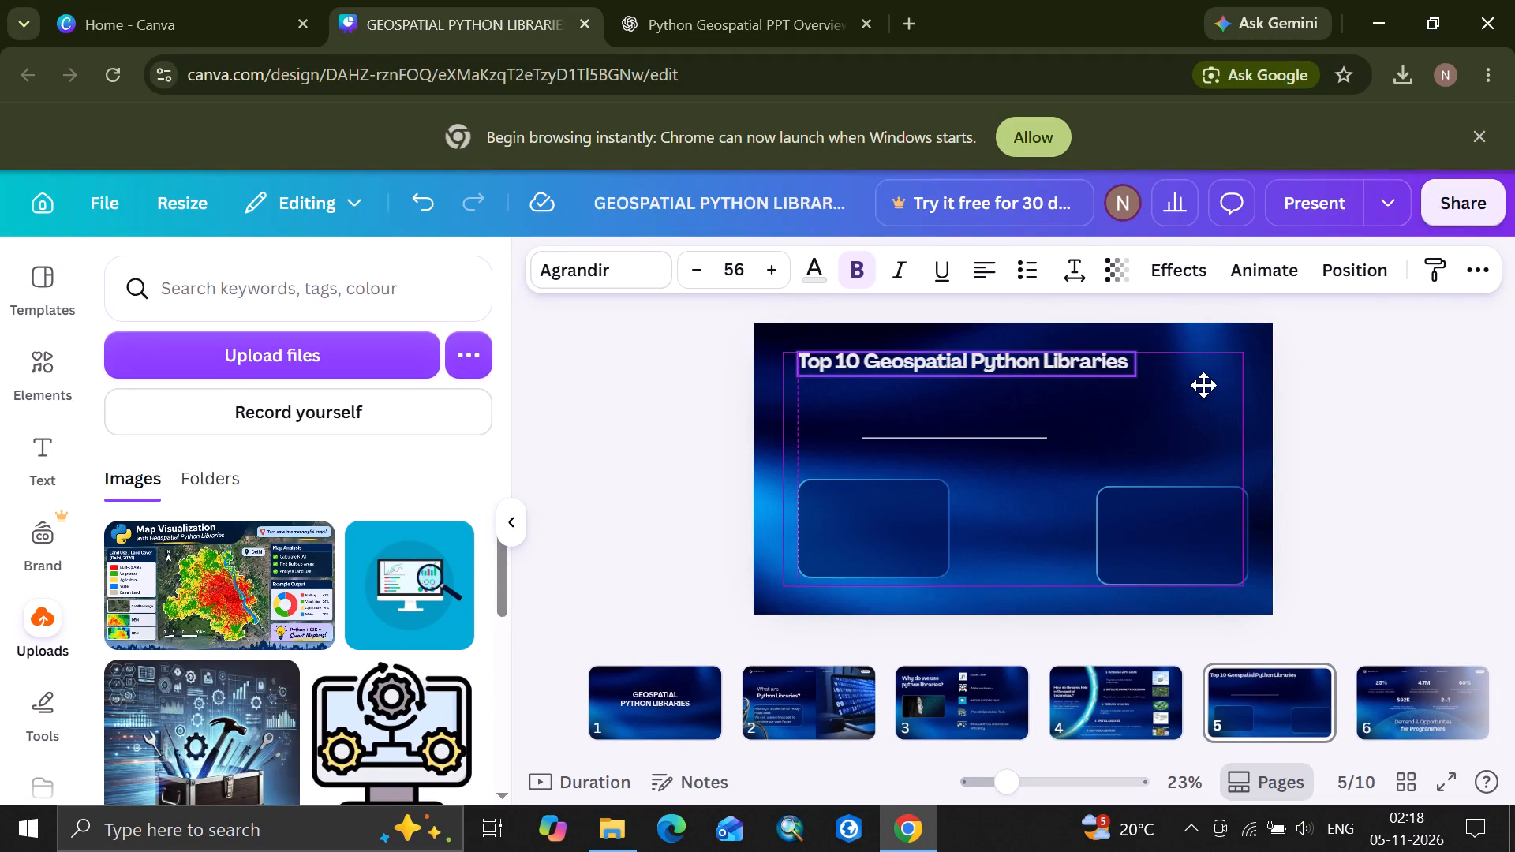
pyautogui.moveTo(1203, 385); pyautogui.dragTo(1235, 382)
pyautogui.click(1056, 474)
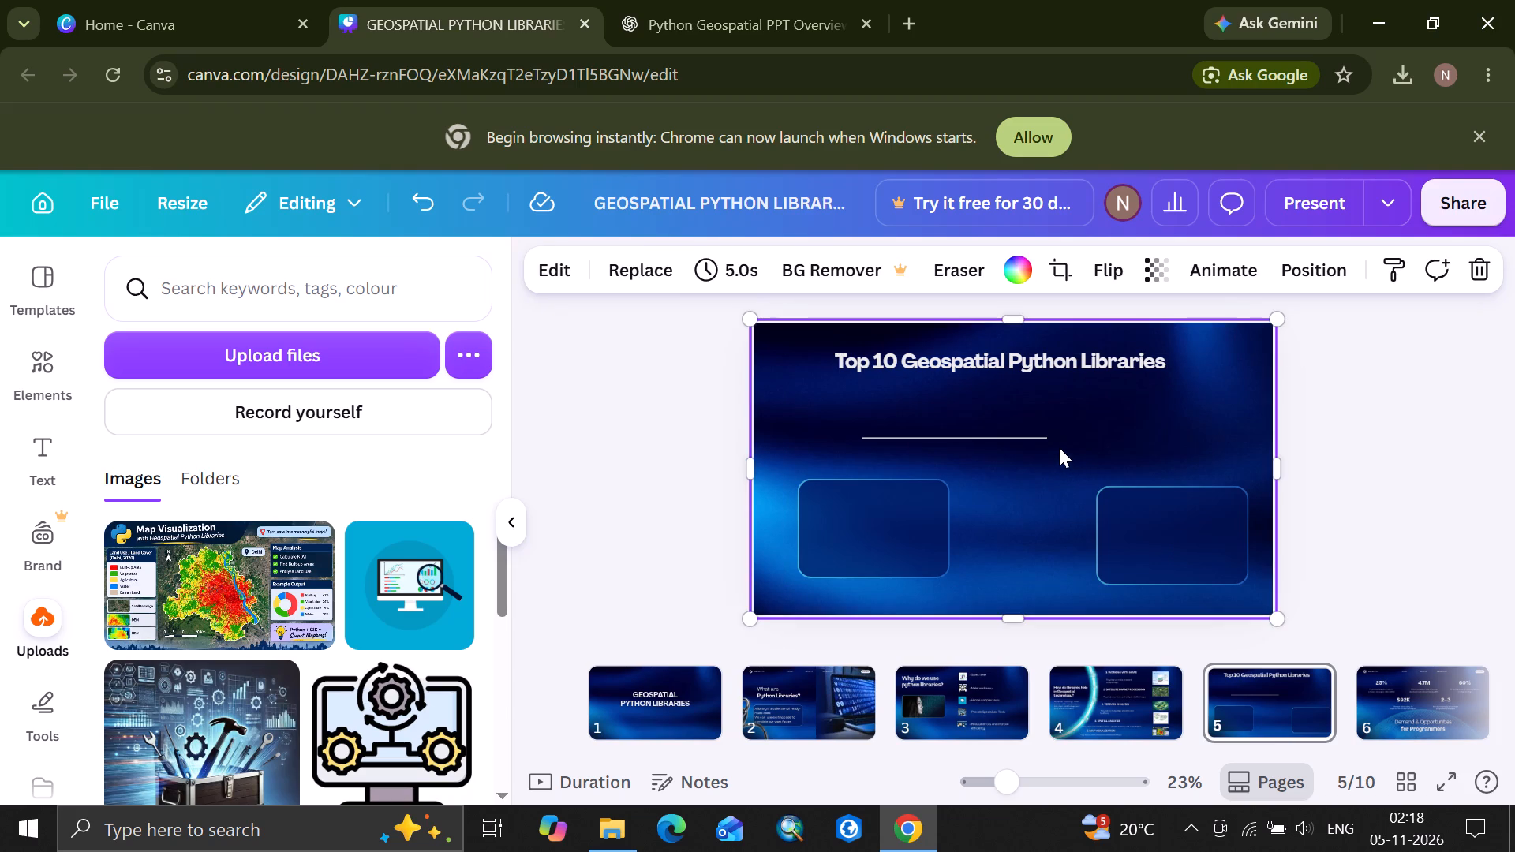
# Rotate slide 5's divider line to vertical and move it midway between the two cards, below the heading.
pyautogui.click(1025, 438)
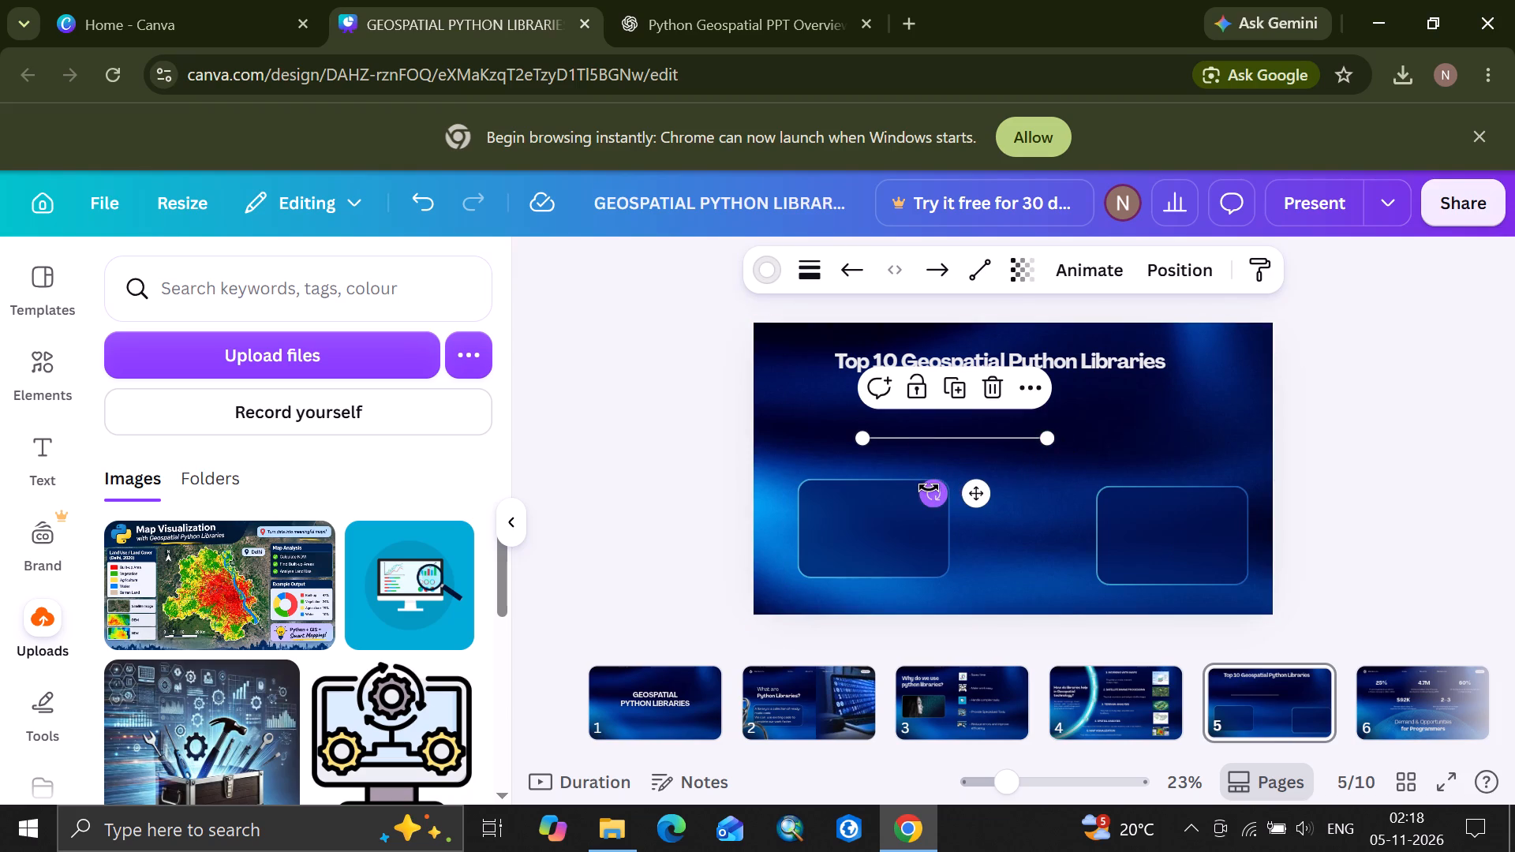
pyautogui.moveTo(929, 488); pyautogui.dragTo(1031, 467)
pyautogui.moveTo(1009, 417); pyautogui.dragTo(1009, 416)
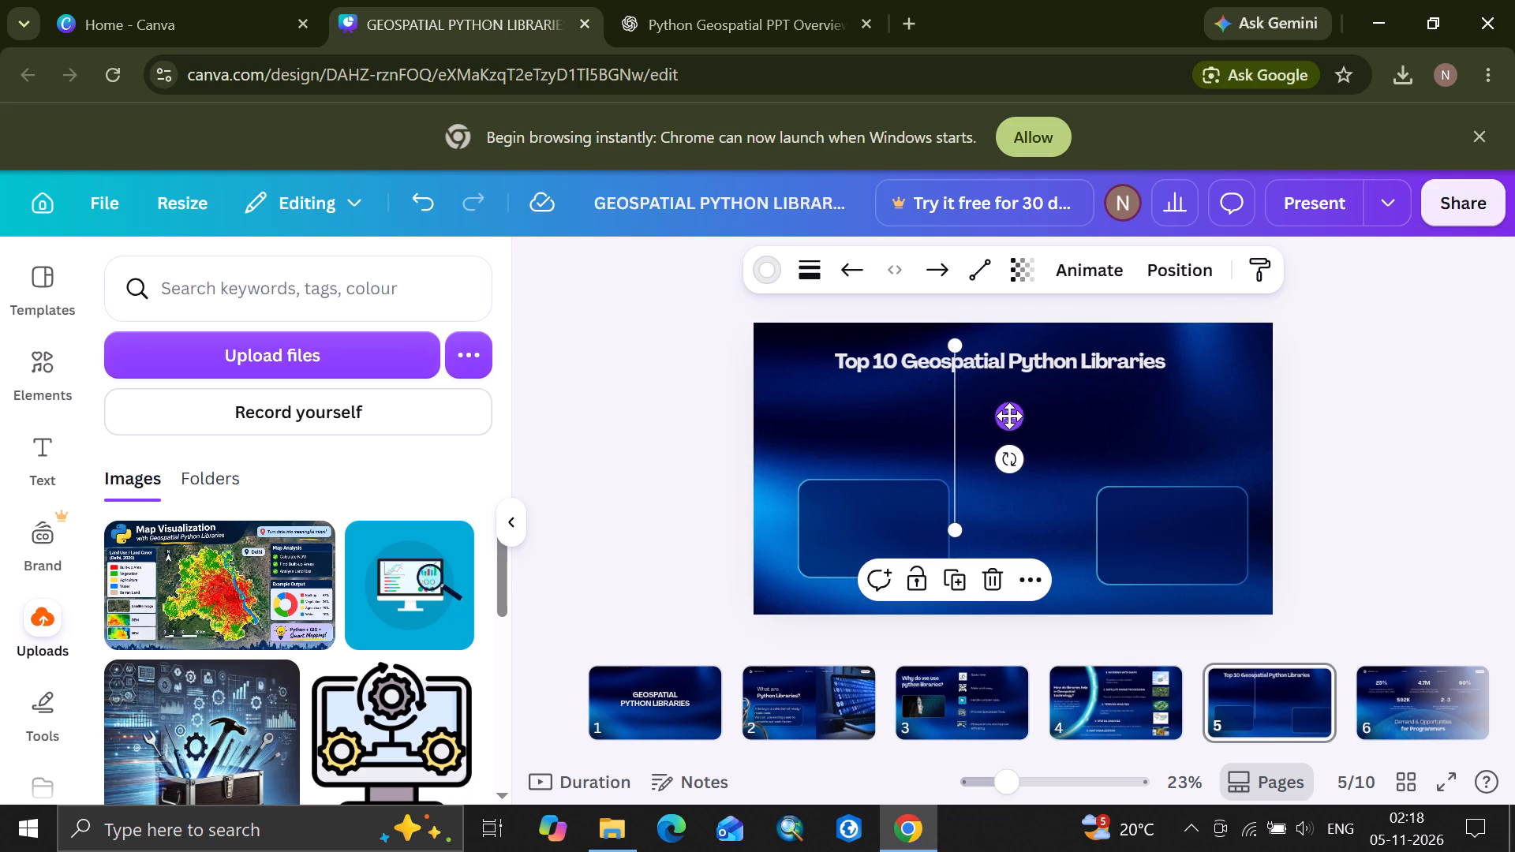
pyautogui.moveTo(1009, 416); pyautogui.dragTo(1064, 469)
# Enlarge slide 5's left card upward and toward the divider to about 620 wide by 655 high.
pyautogui.click(903, 499)
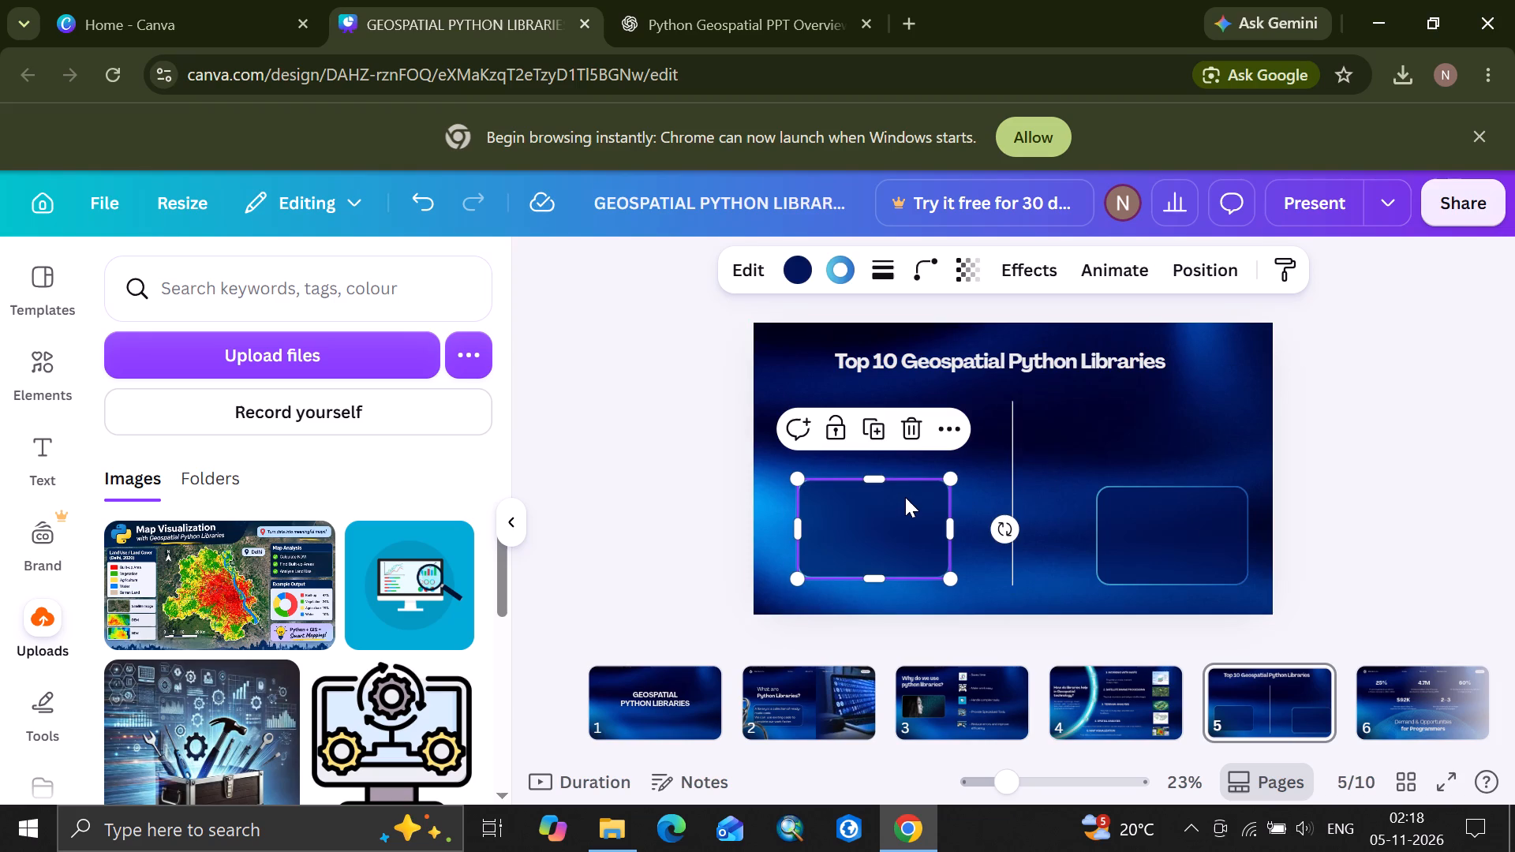
pyautogui.moveTo(951, 476); pyautogui.dragTo(967, 434)
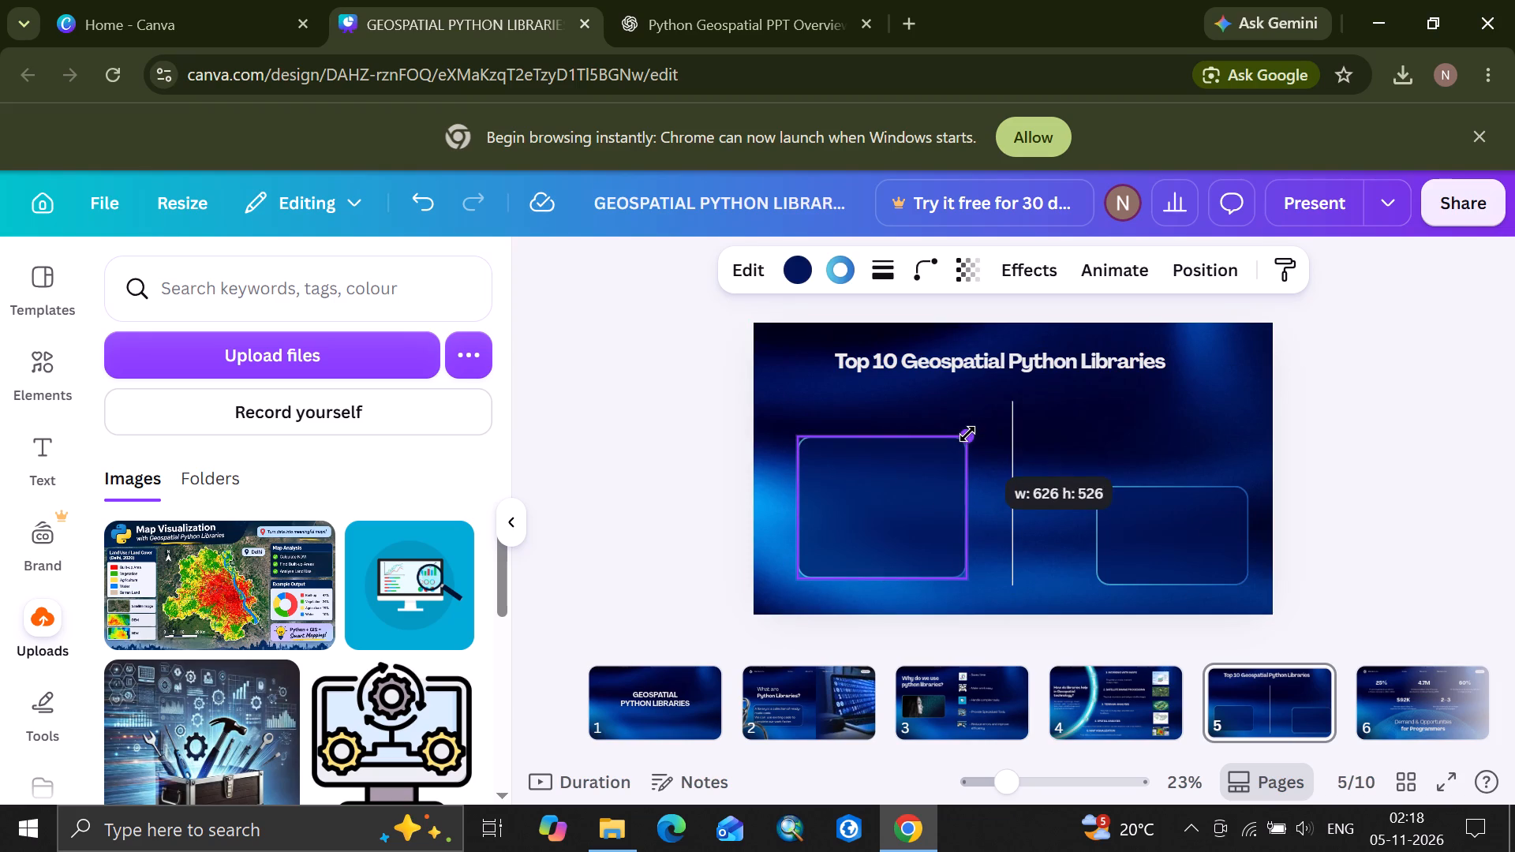
pyautogui.moveTo(967, 434); pyautogui.dragTo(966, 394)
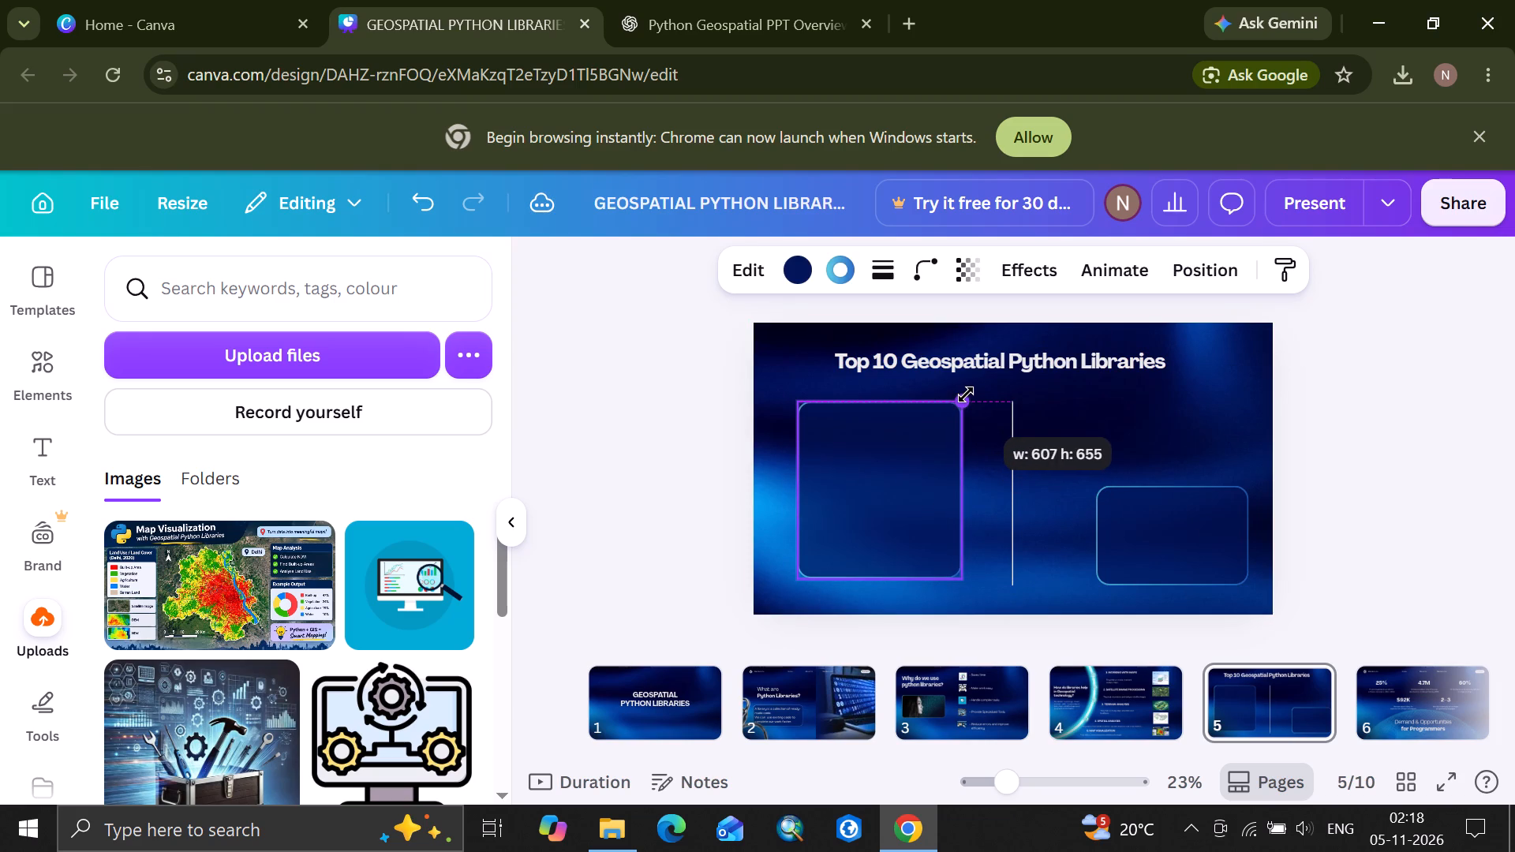
pyautogui.moveTo(966, 394); pyautogui.dragTo(969, 395)
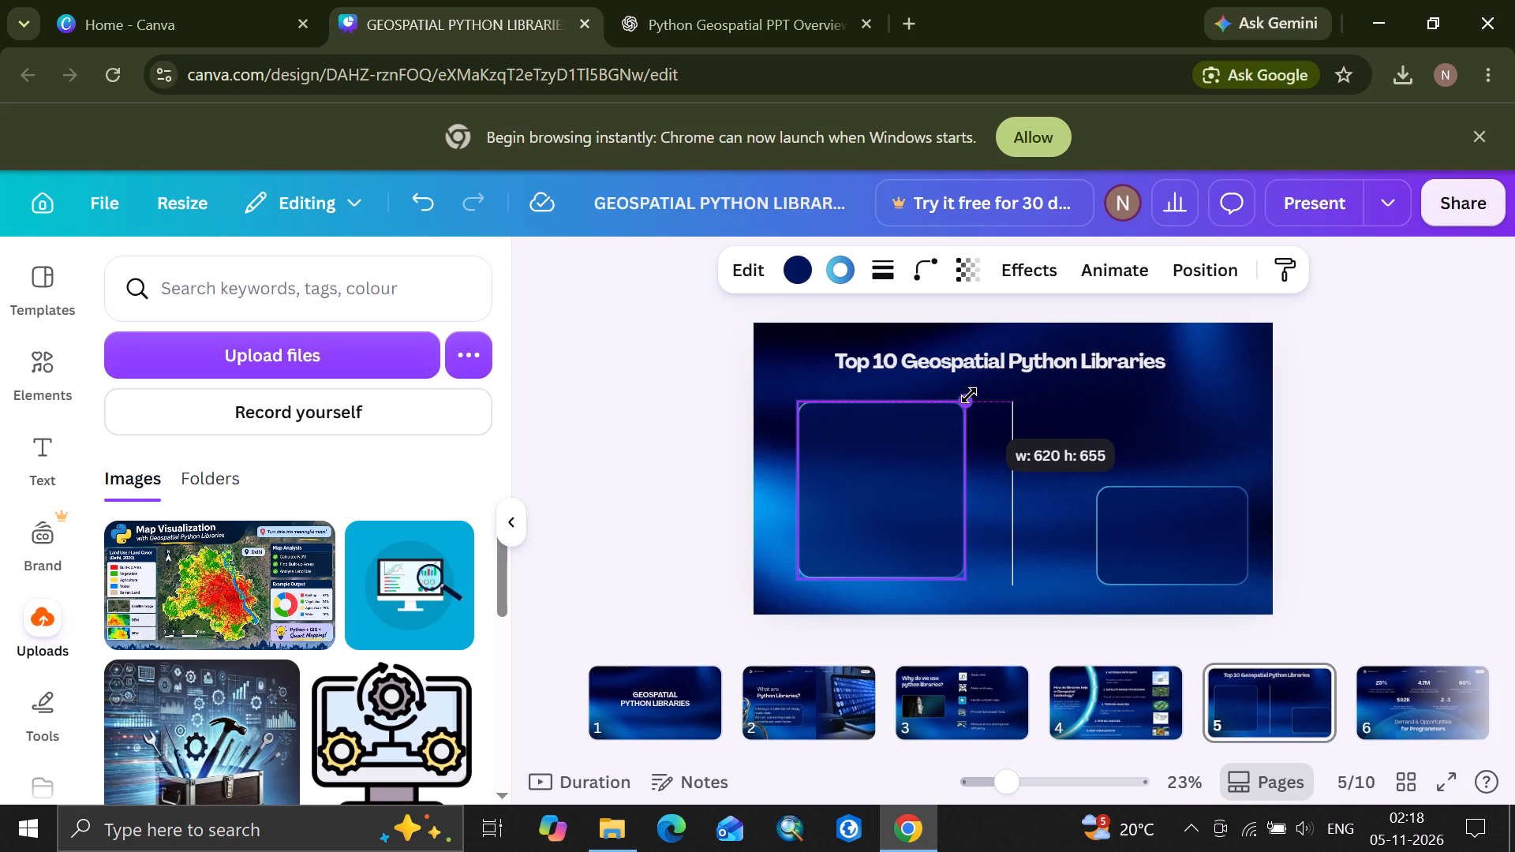
# Enlarge slide 5's right card upward to match the left card's height and level, and fine-tune its inner edge.
pyautogui.click(1151, 502)
pyautogui.moveTo(1244, 485); pyautogui.dragTo(1243, 476)
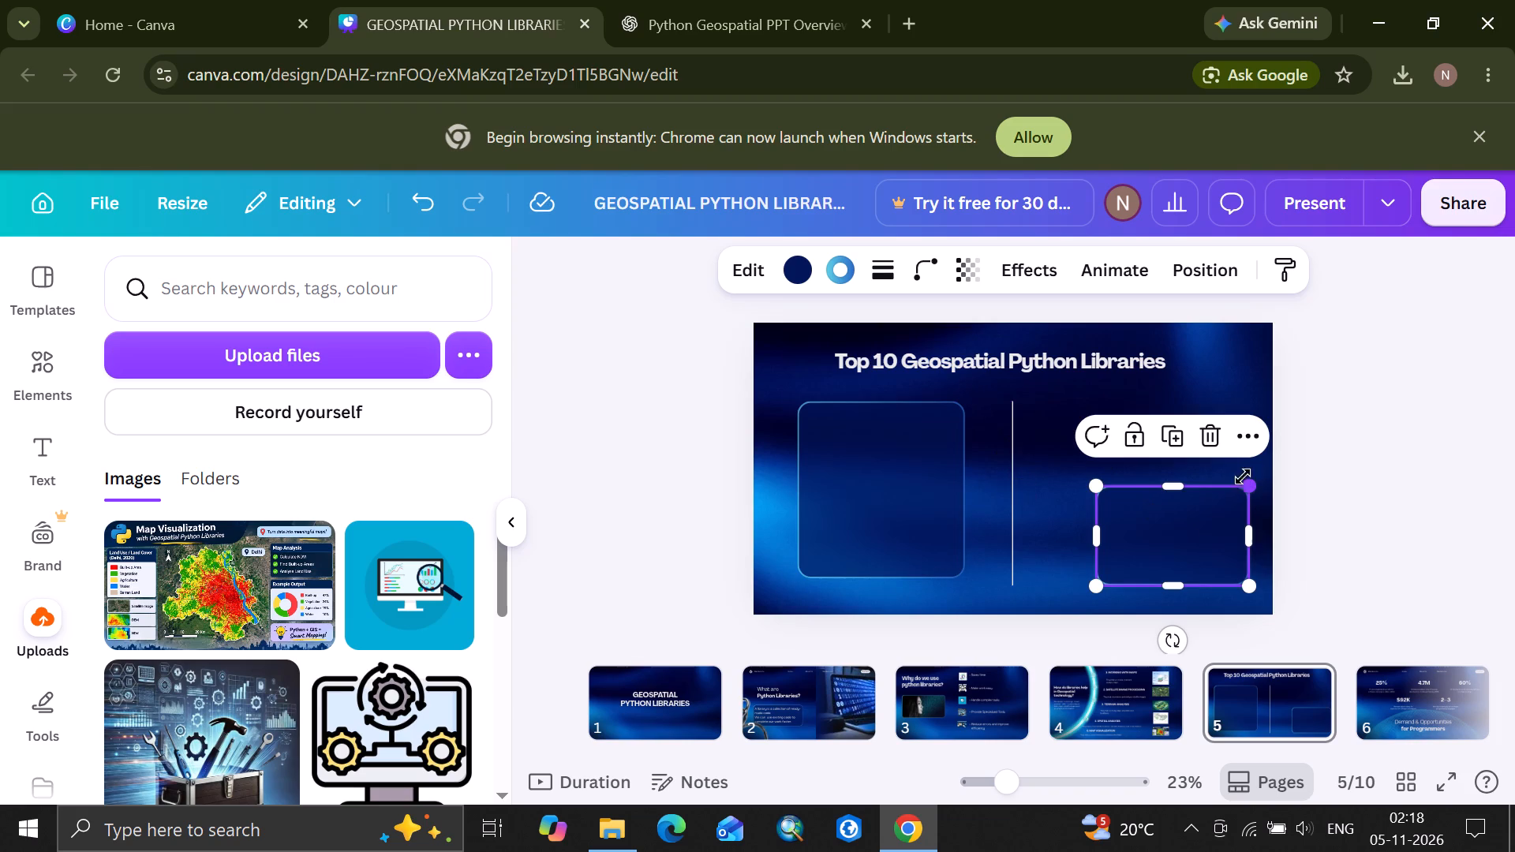
pyautogui.moveTo(1243, 476); pyautogui.dragTo(1248, 405)
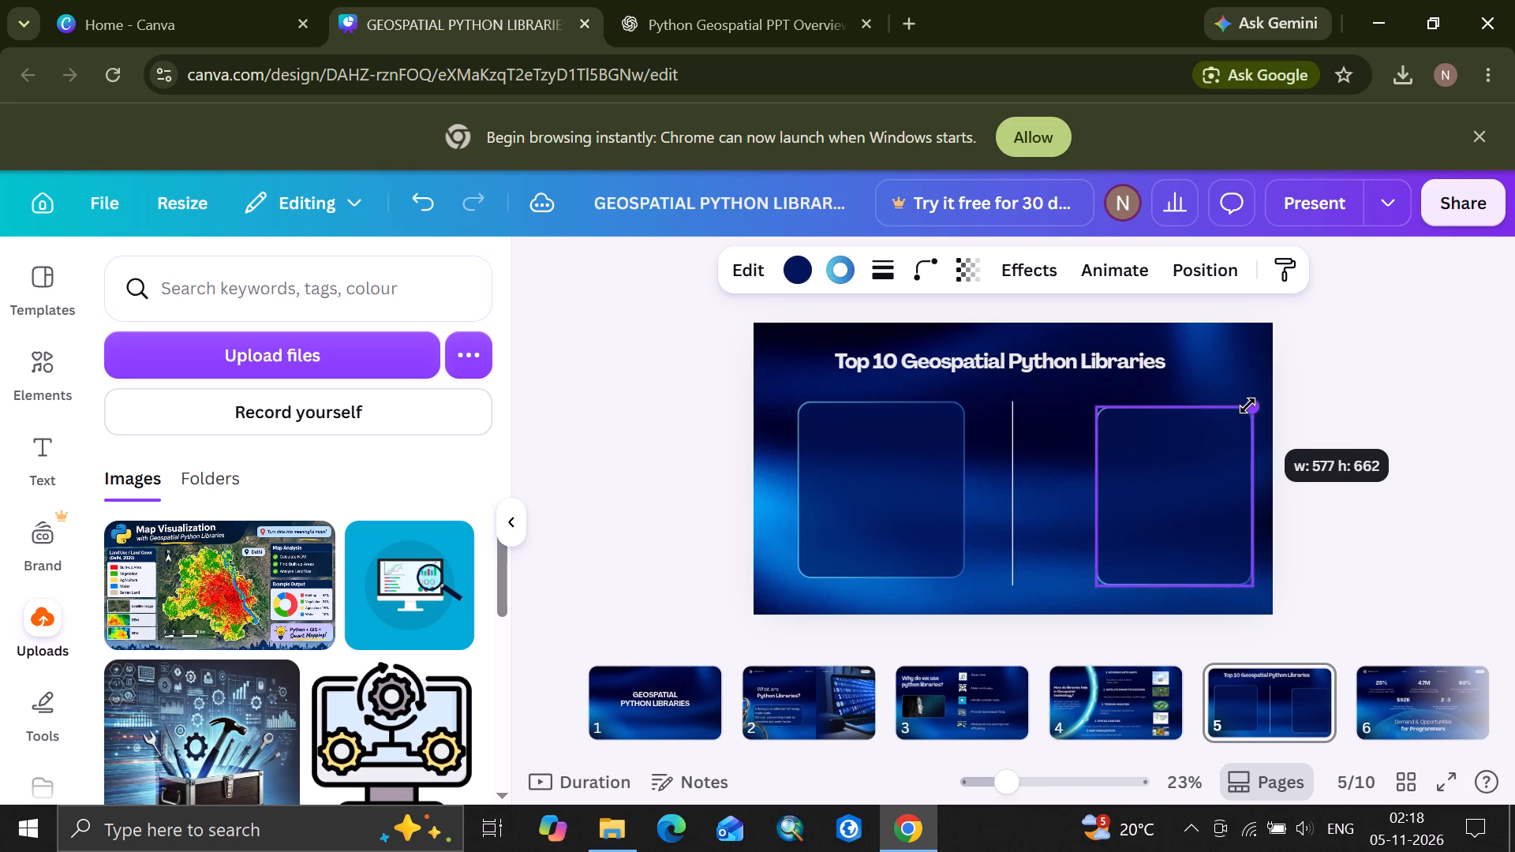
pyautogui.moveTo(1248, 405); pyautogui.dragTo(1248, 401)
pyautogui.click(1189, 464)
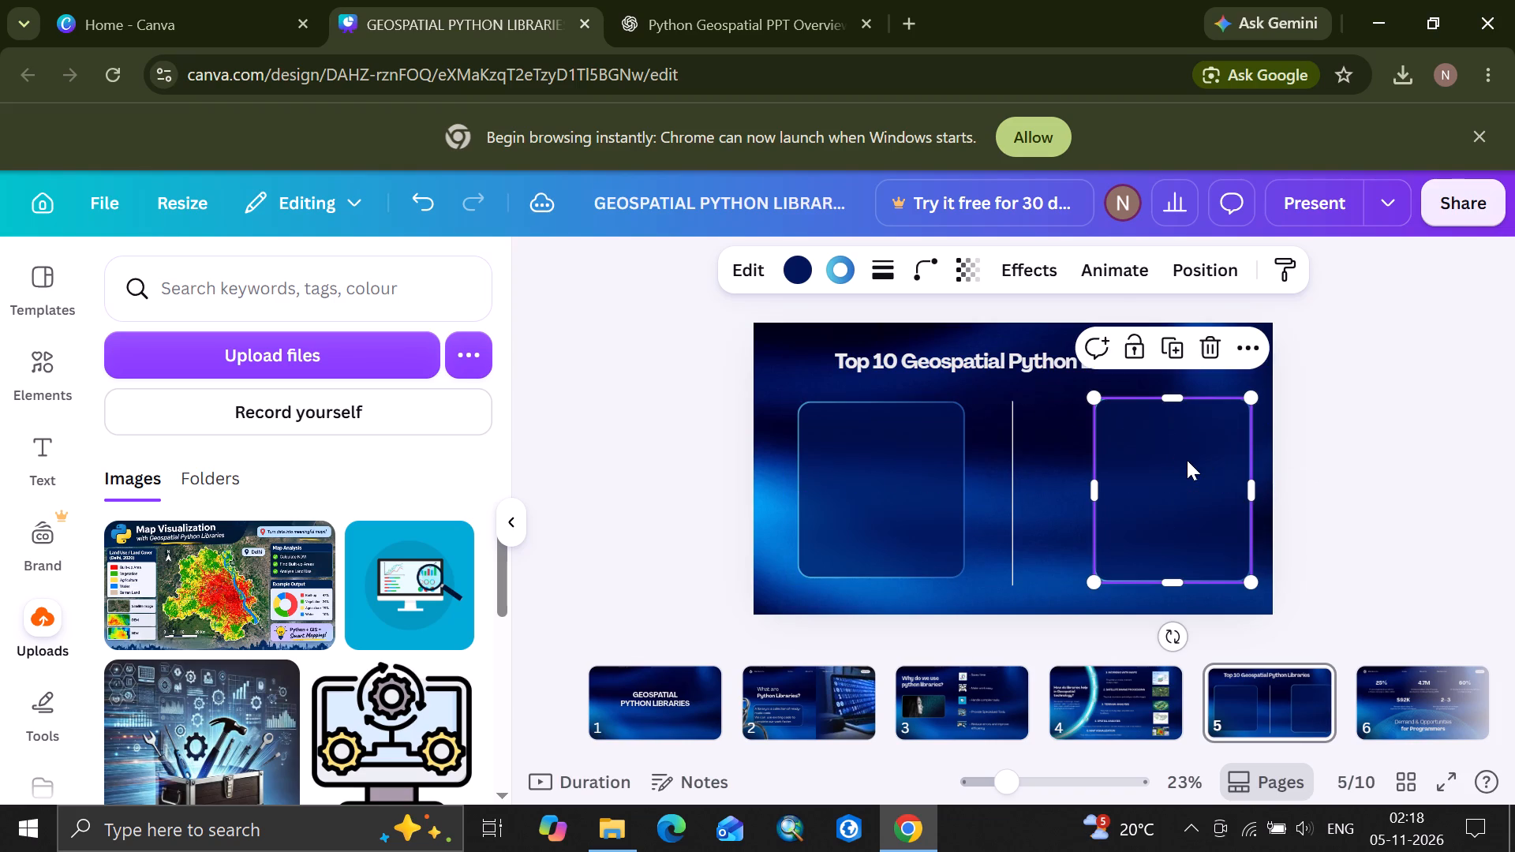
pyautogui.click(1098, 574)
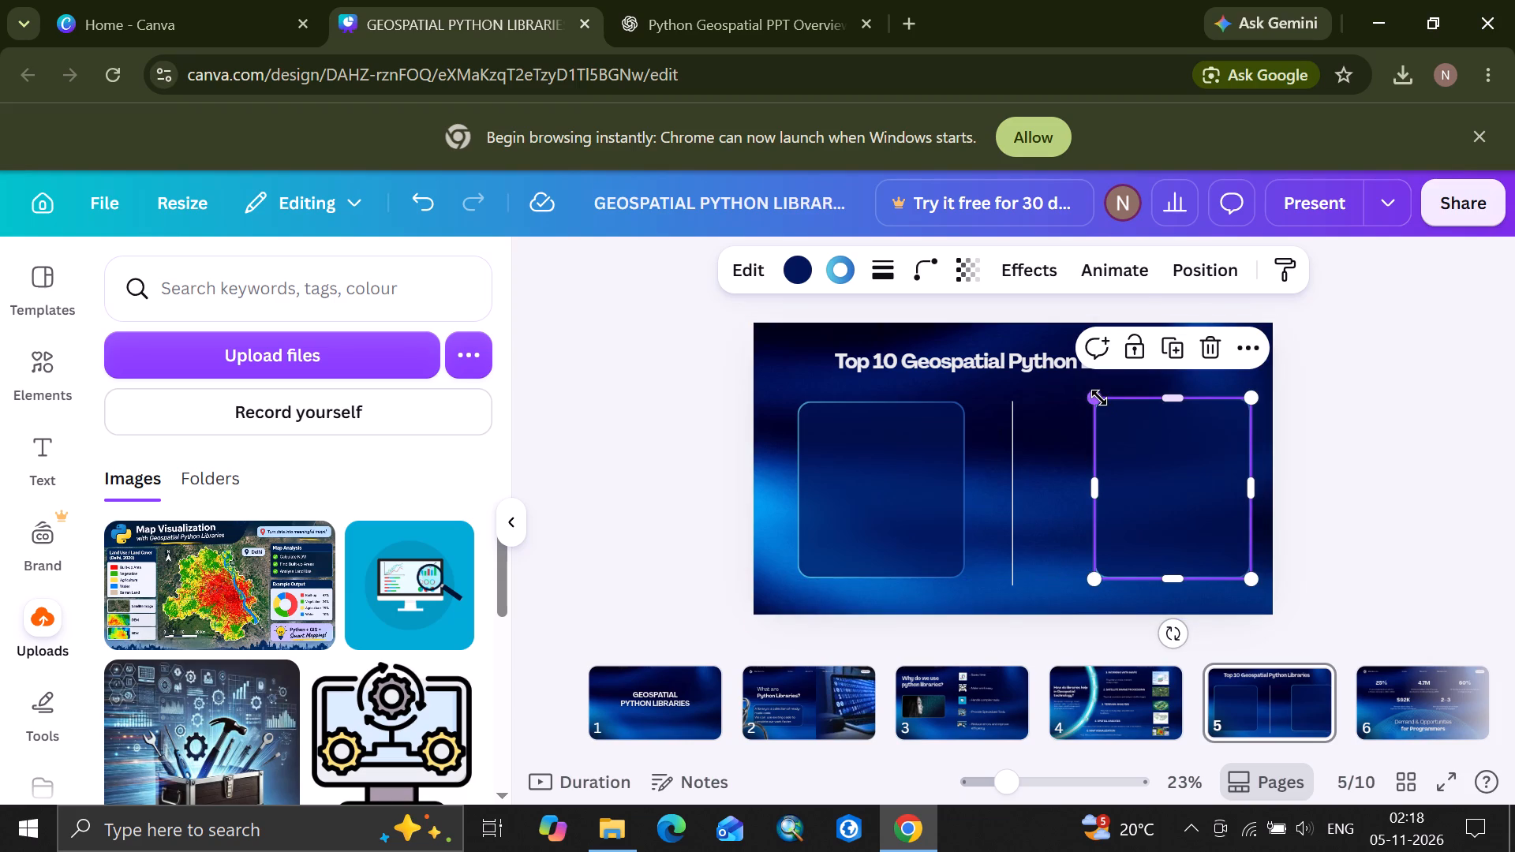
pyautogui.moveTo(1099, 398); pyautogui.dragTo(1108, 402)
pyautogui.click(1080, 428)
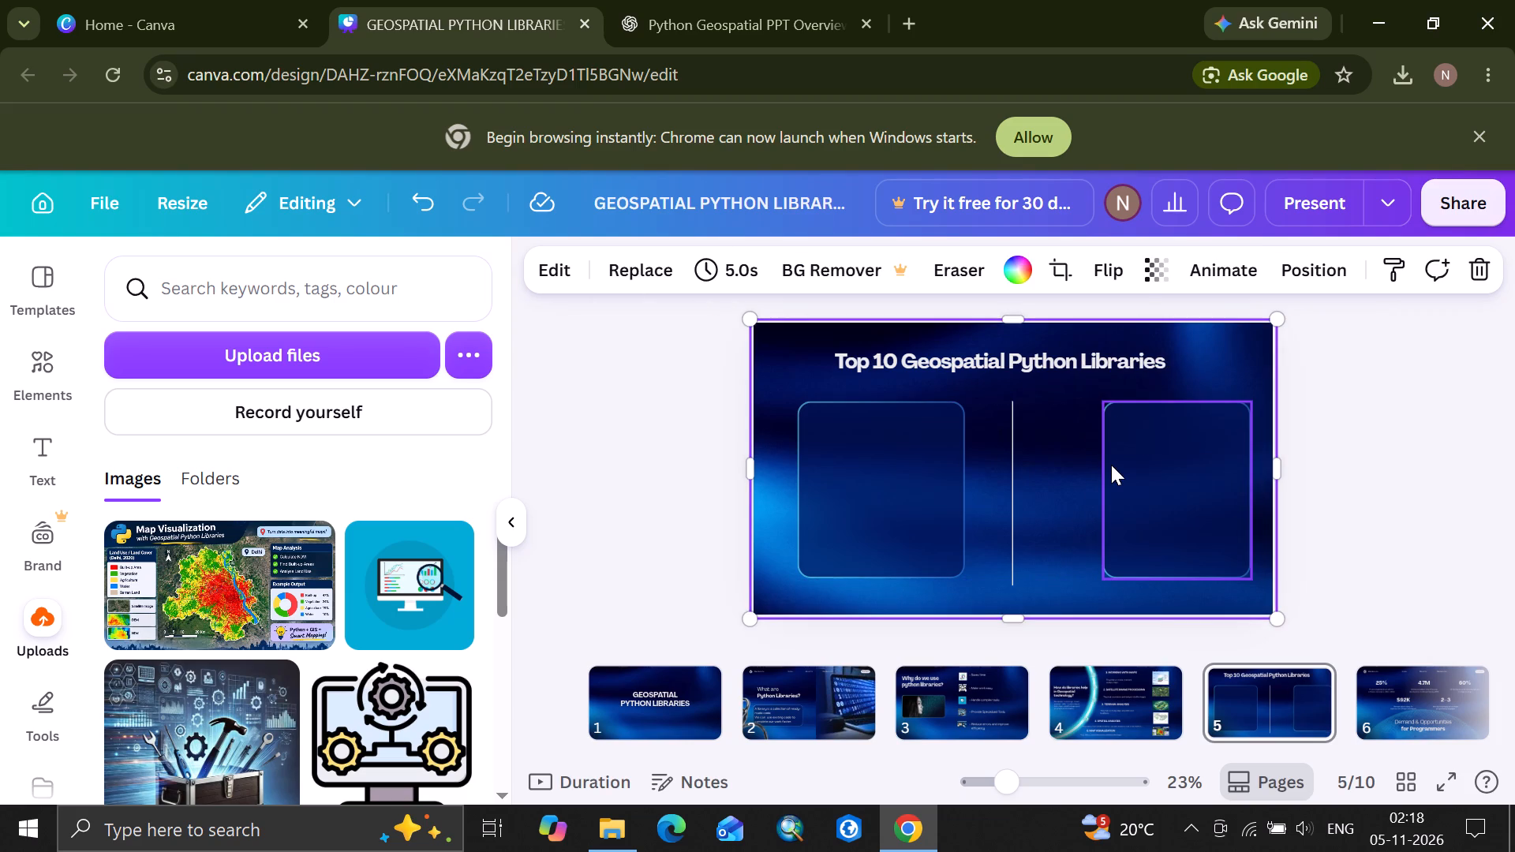
pyautogui.click(1103, 456)
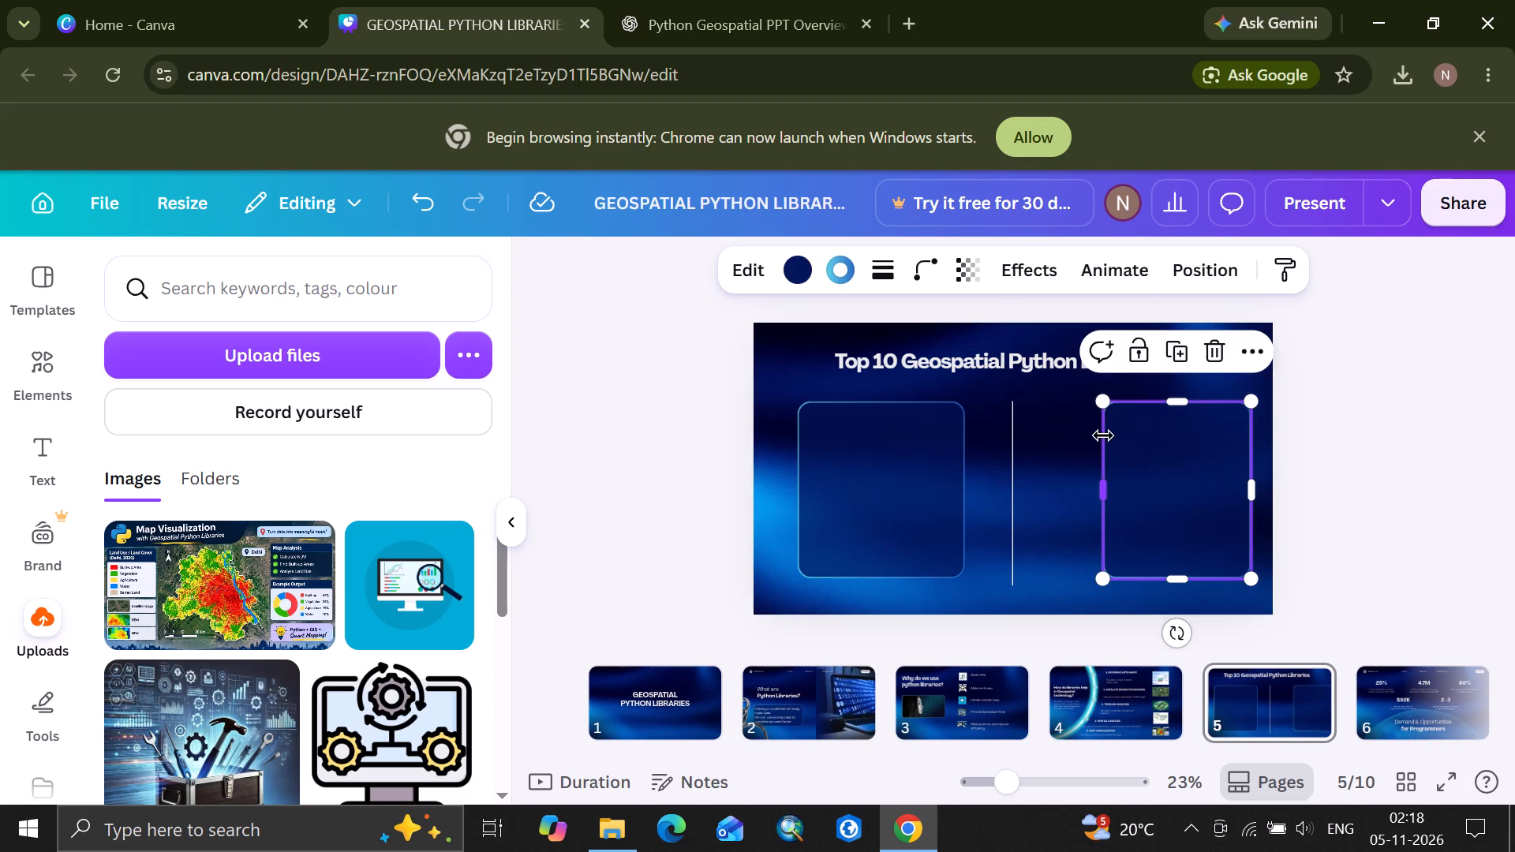
pyautogui.moveTo(1104, 483); pyautogui.dragTo(1097, 484)
# Narrow the left card from its outer edge to about 602 wide, keeping its height.
pyautogui.click(866, 487)
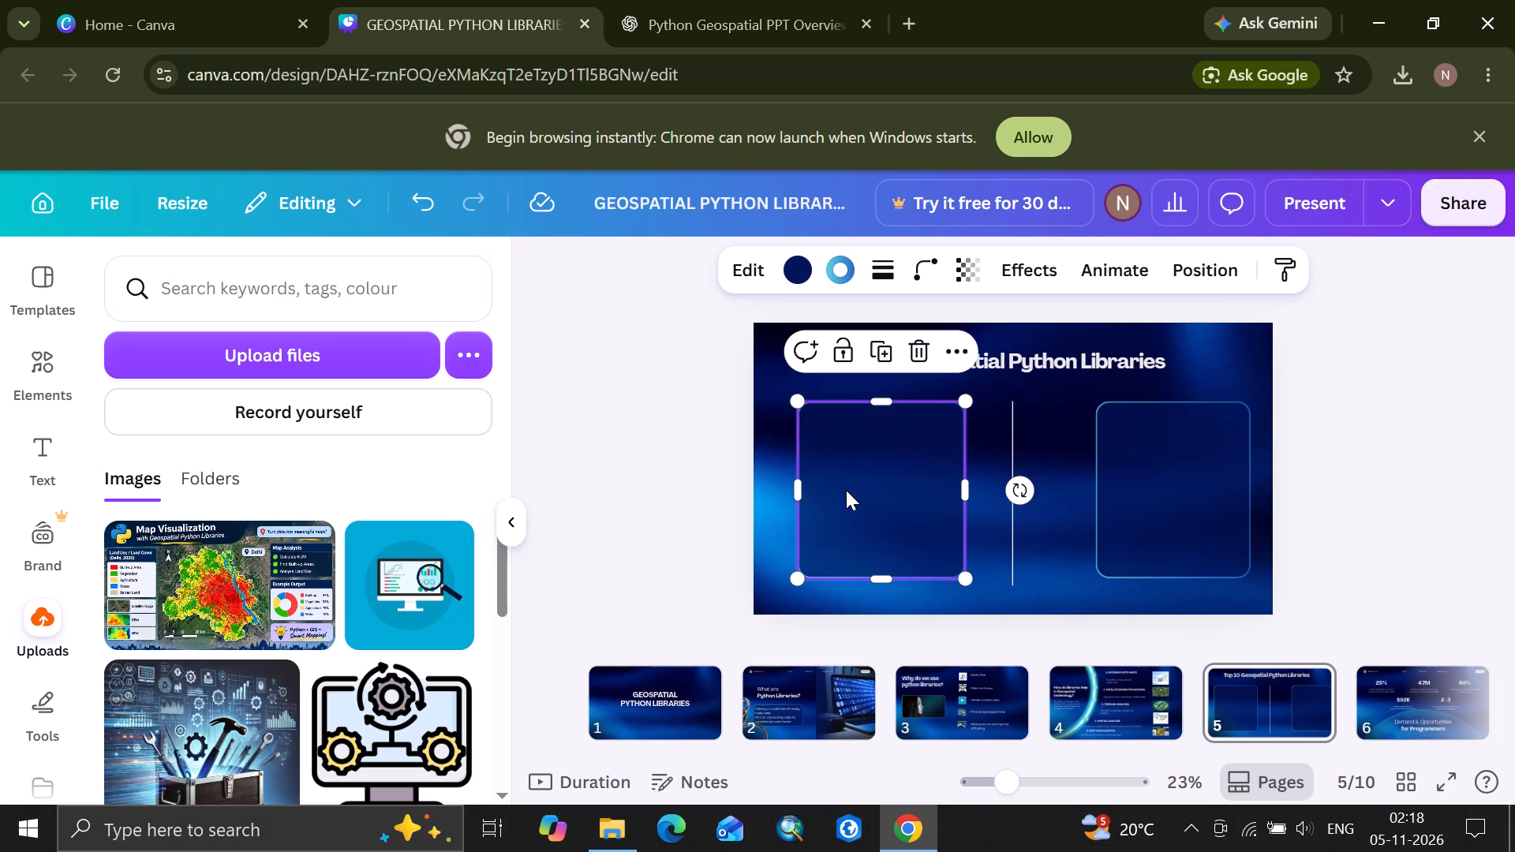
pyautogui.click(795, 487)
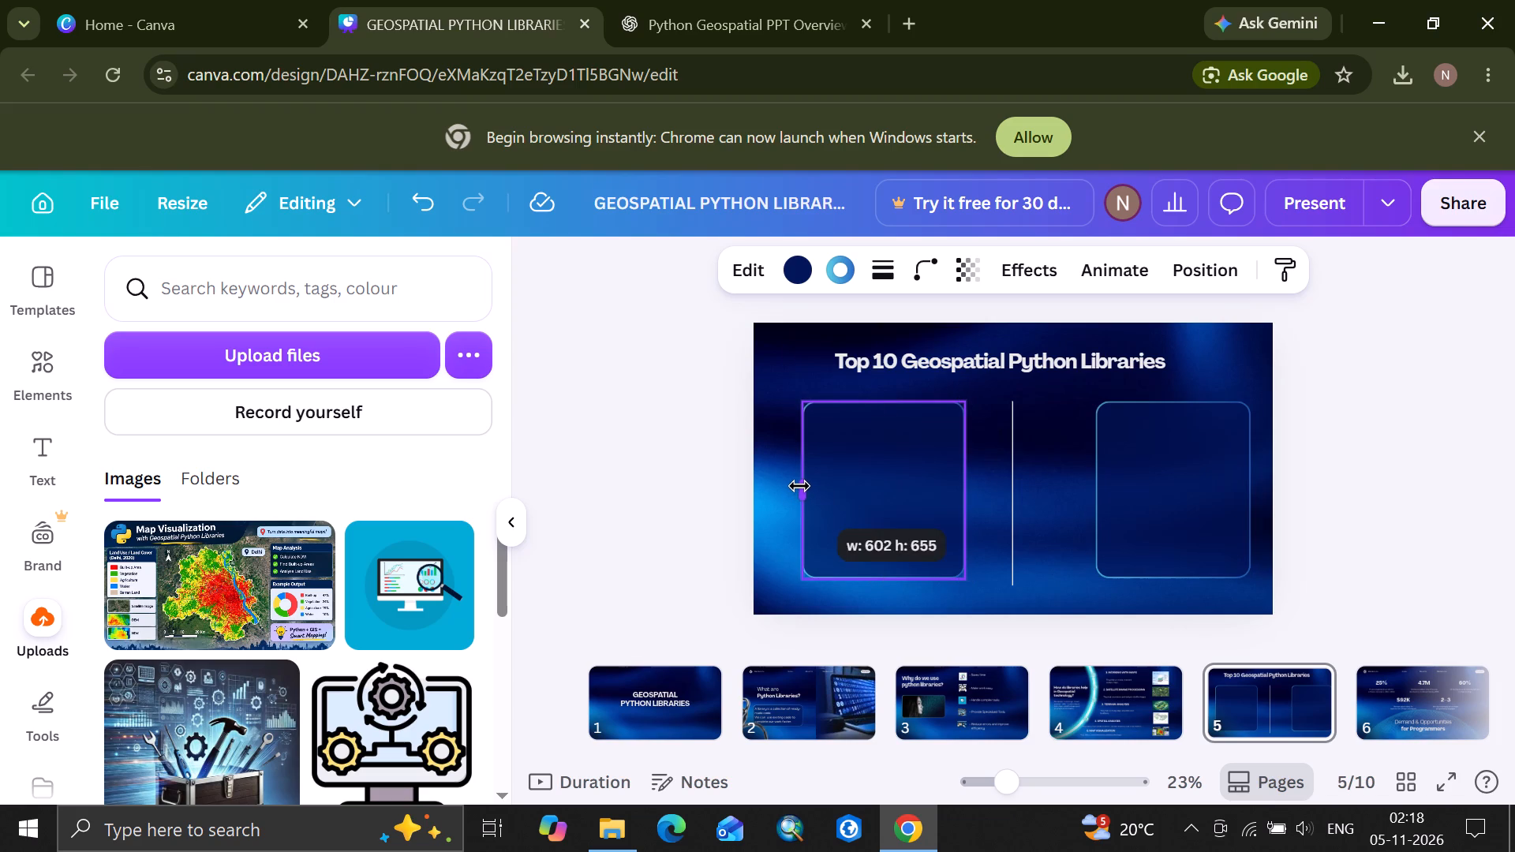
pyautogui.click(1083, 493)
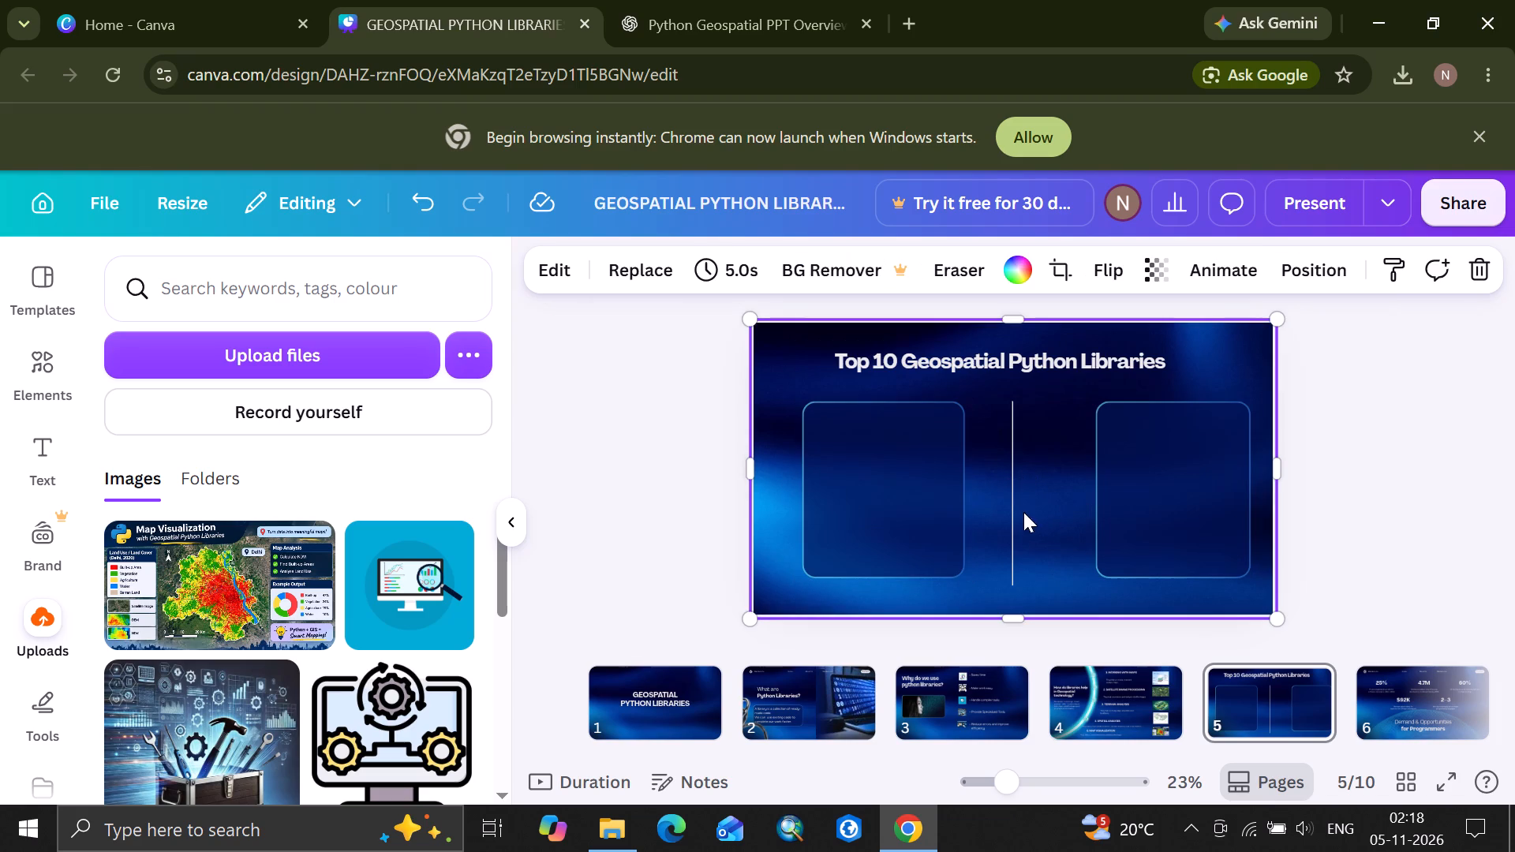
# Move the right card closer to the divider and raise both cards slightly with their top edges level.
pyautogui.click(1156, 477)
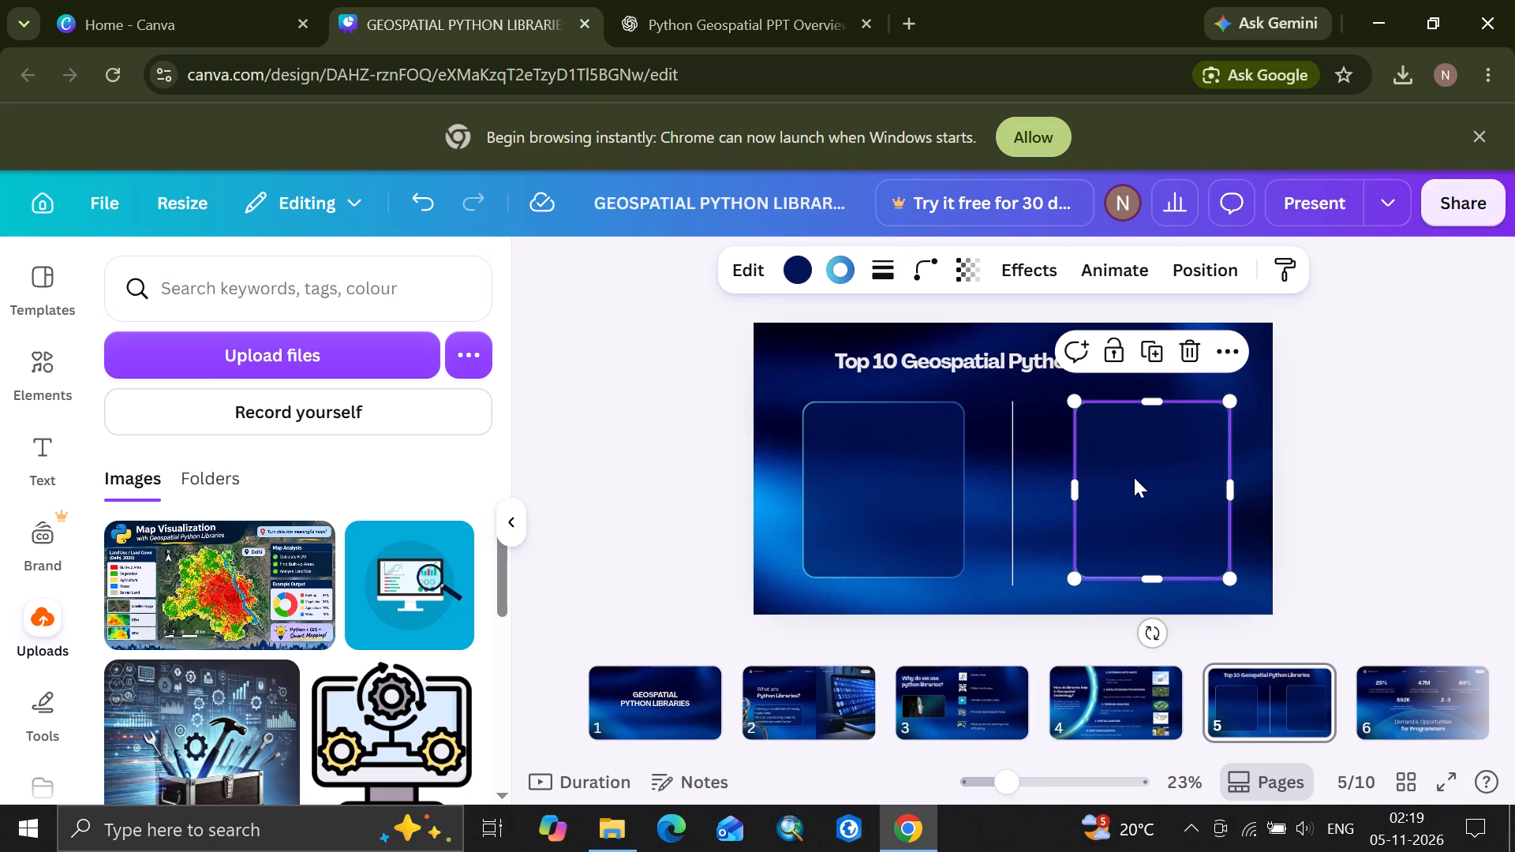
pyautogui.moveTo(887, 471); pyautogui.dragTo(894, 470)
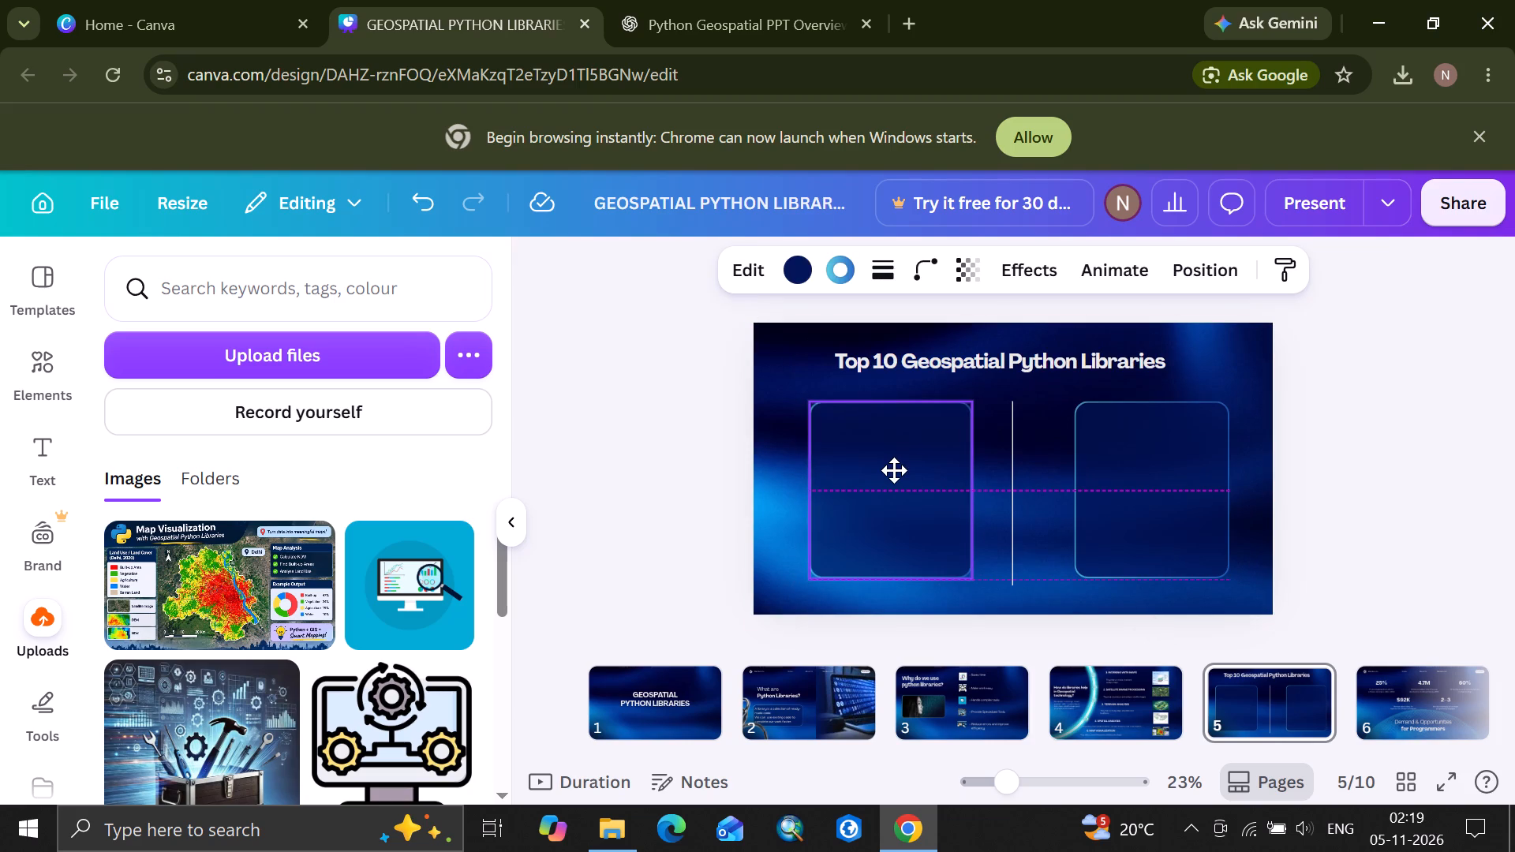
pyautogui.moveTo(894, 470); pyautogui.dragTo(893, 470)
pyautogui.moveTo(893, 470); pyautogui.dragTo(882, 463)
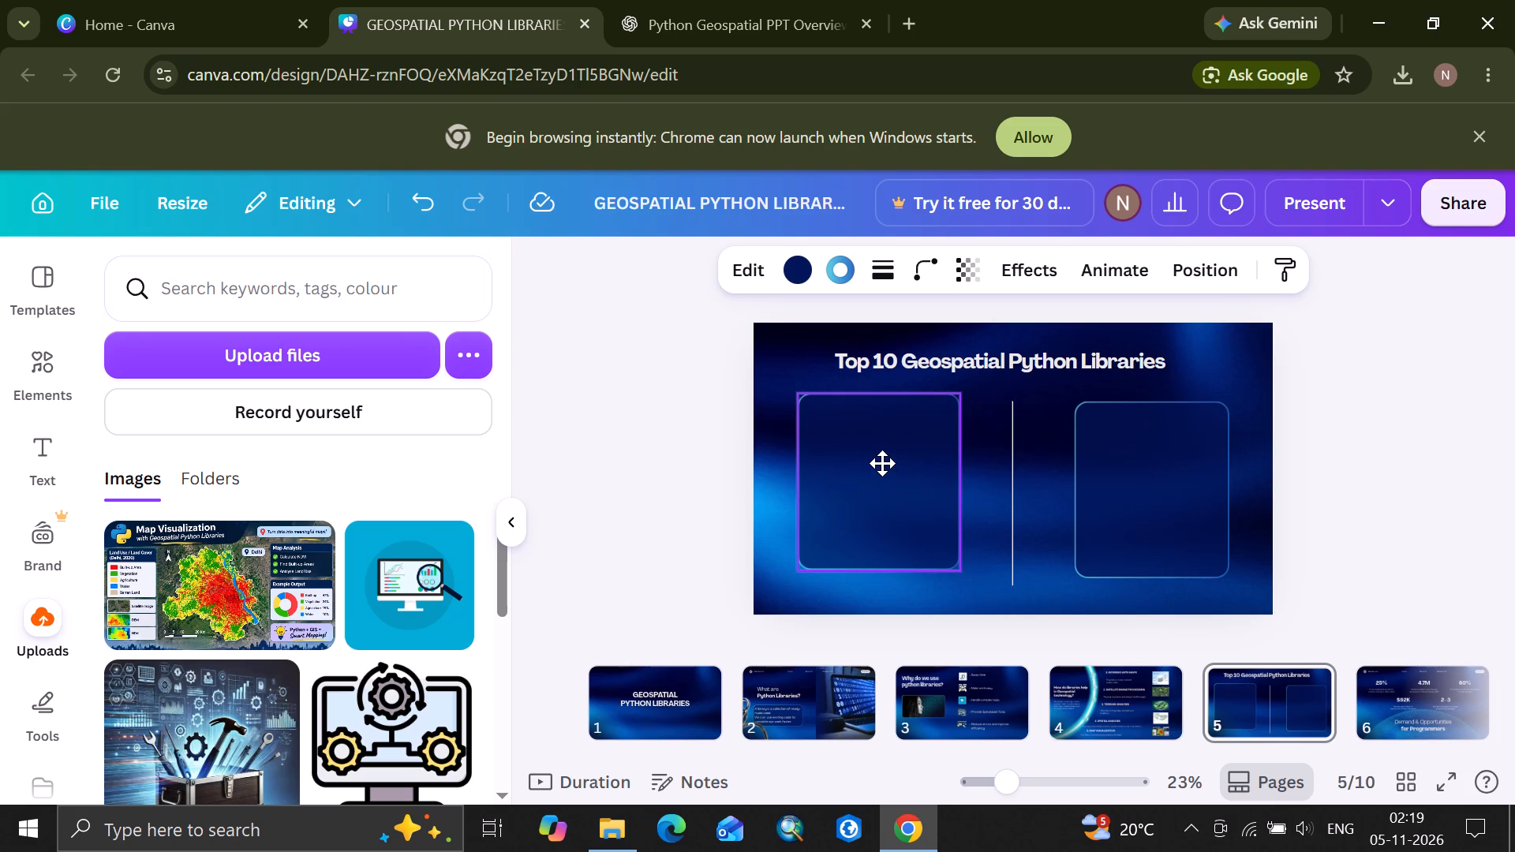
pyautogui.moveTo(882, 463); pyautogui.dragTo(882, 464)
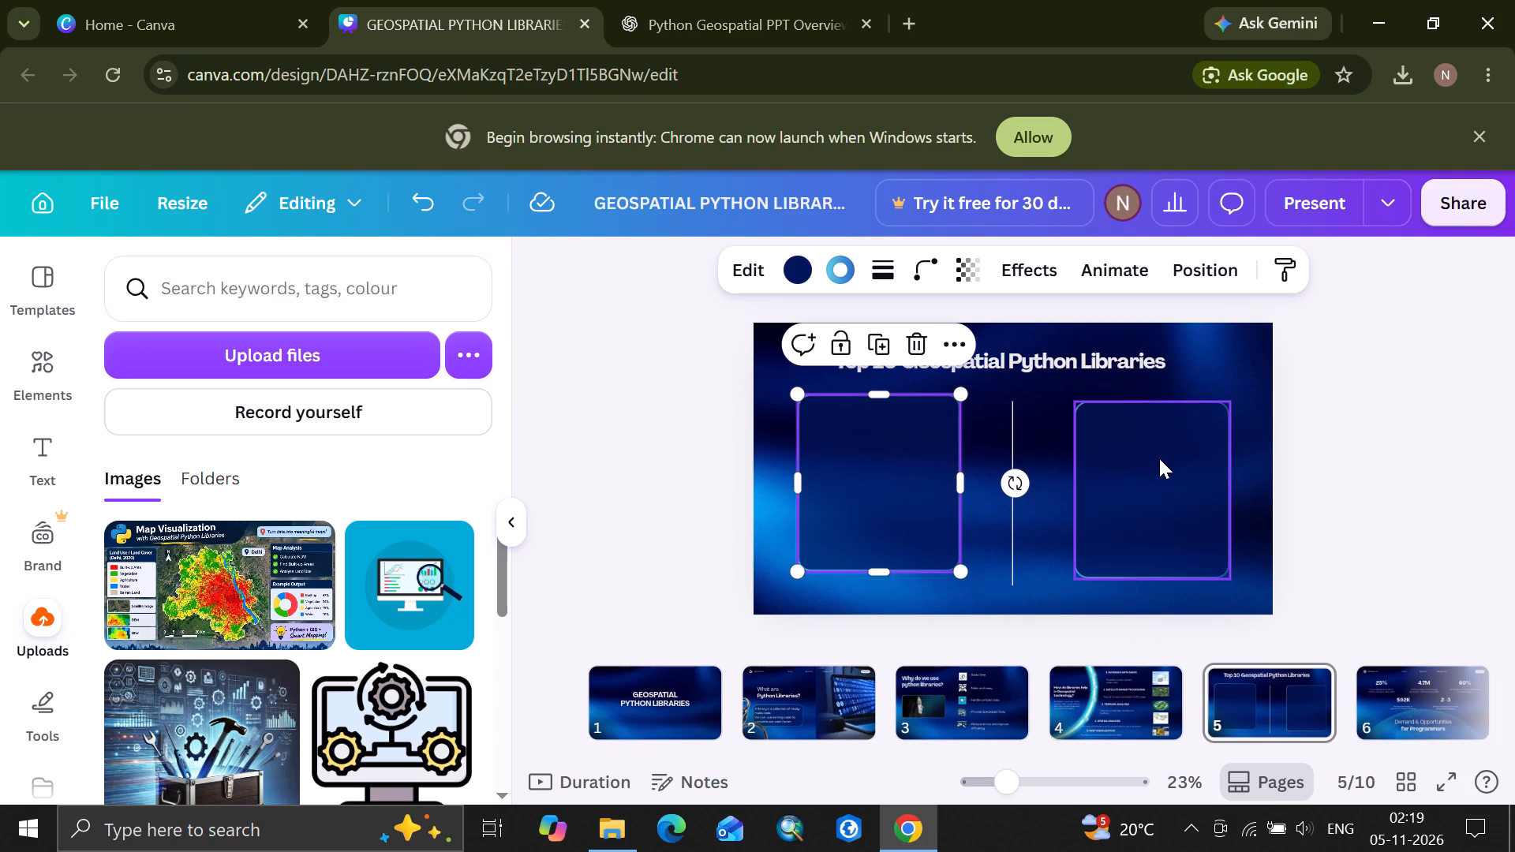
pyautogui.click(1159, 458)
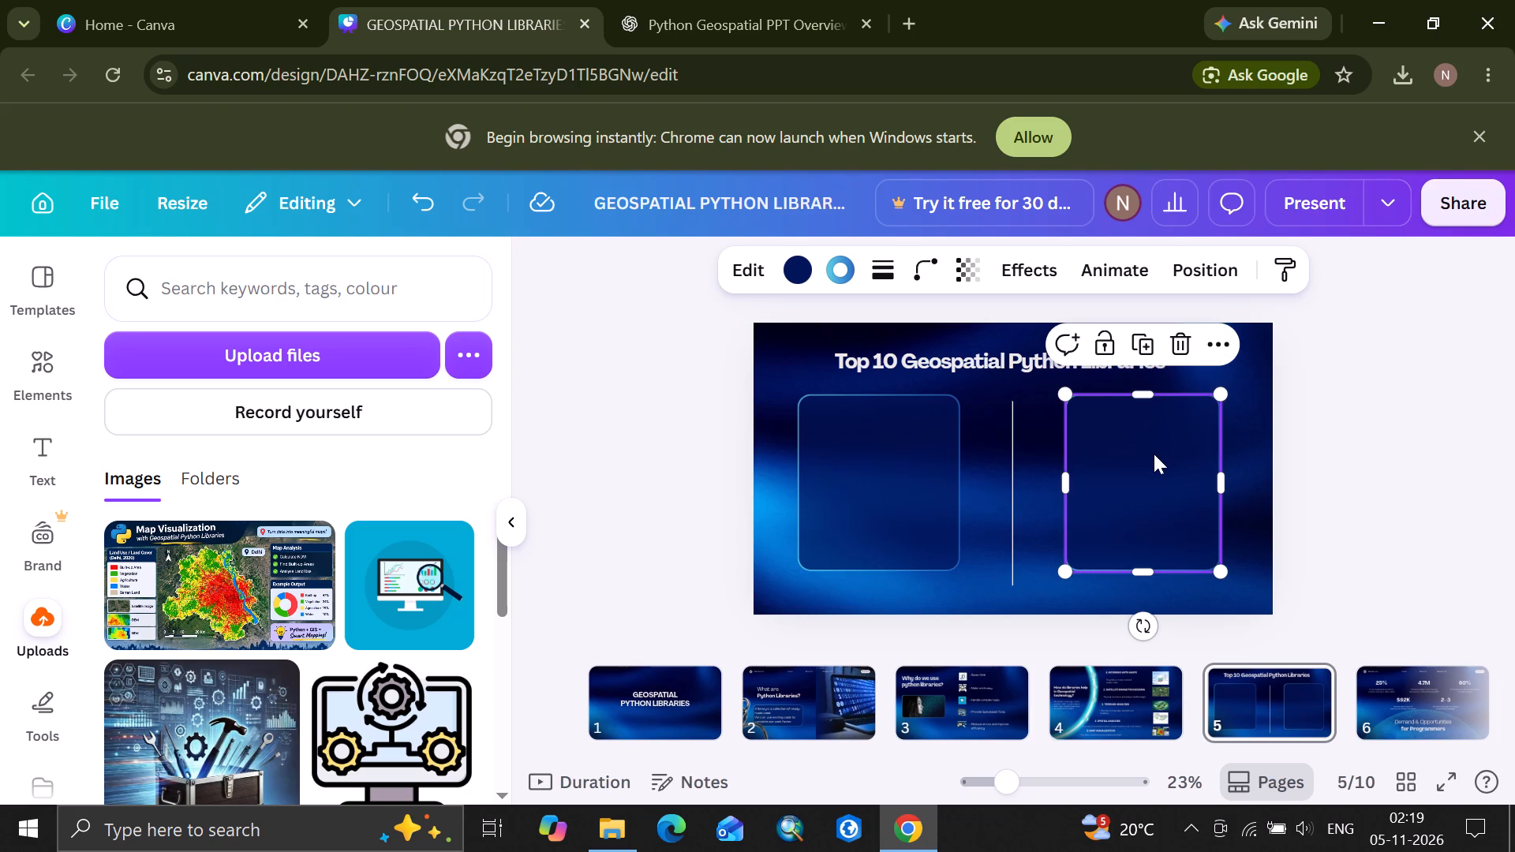
pyautogui.click(1025, 503)
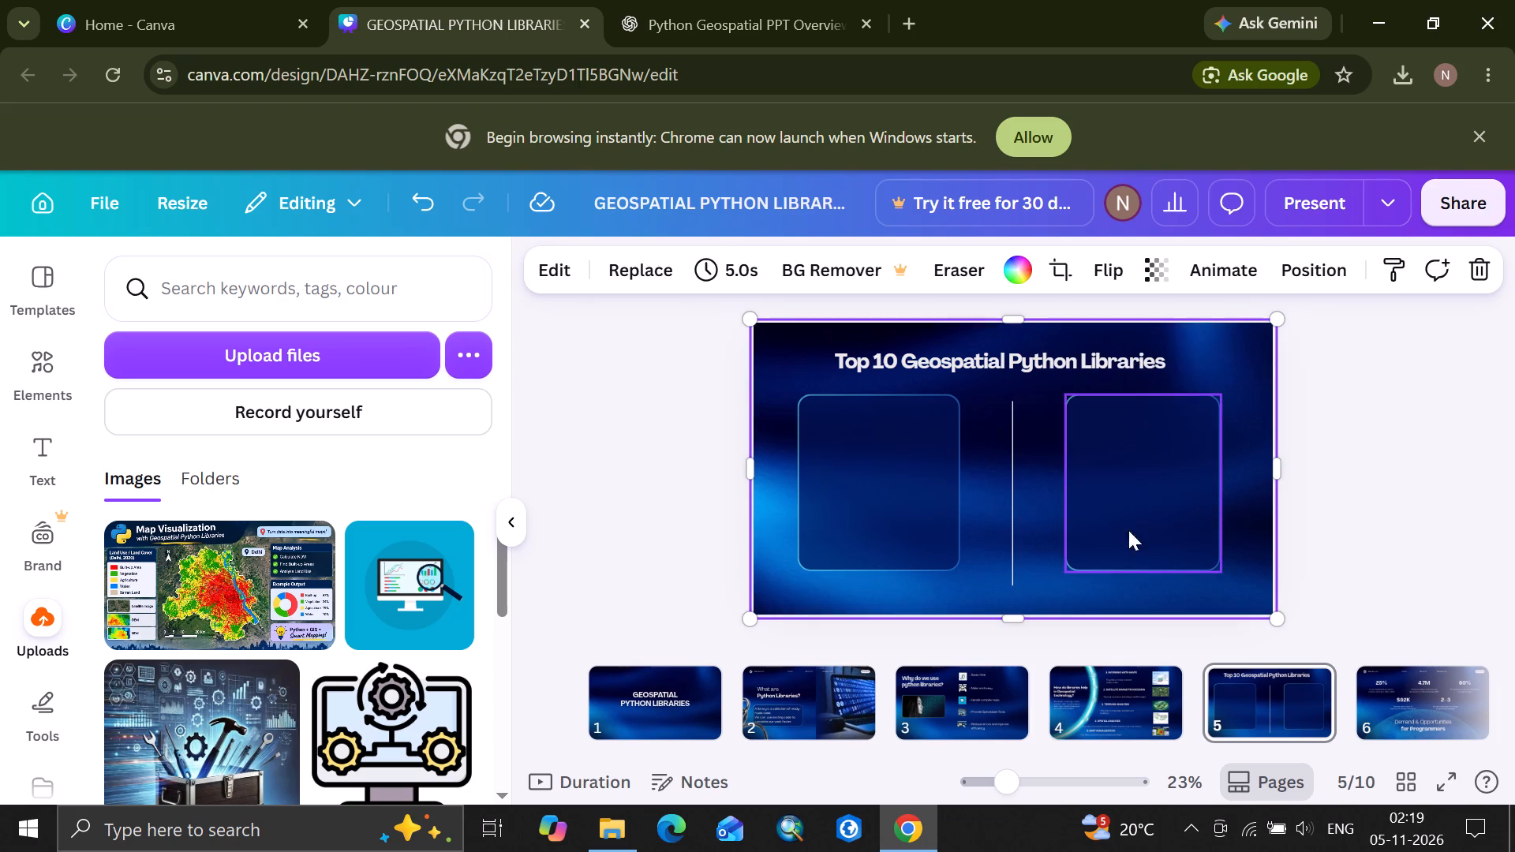
# Preview slide 5 in full screen to check the layout of the cards and divider, and return to editing.
pyautogui.click(1442, 768)
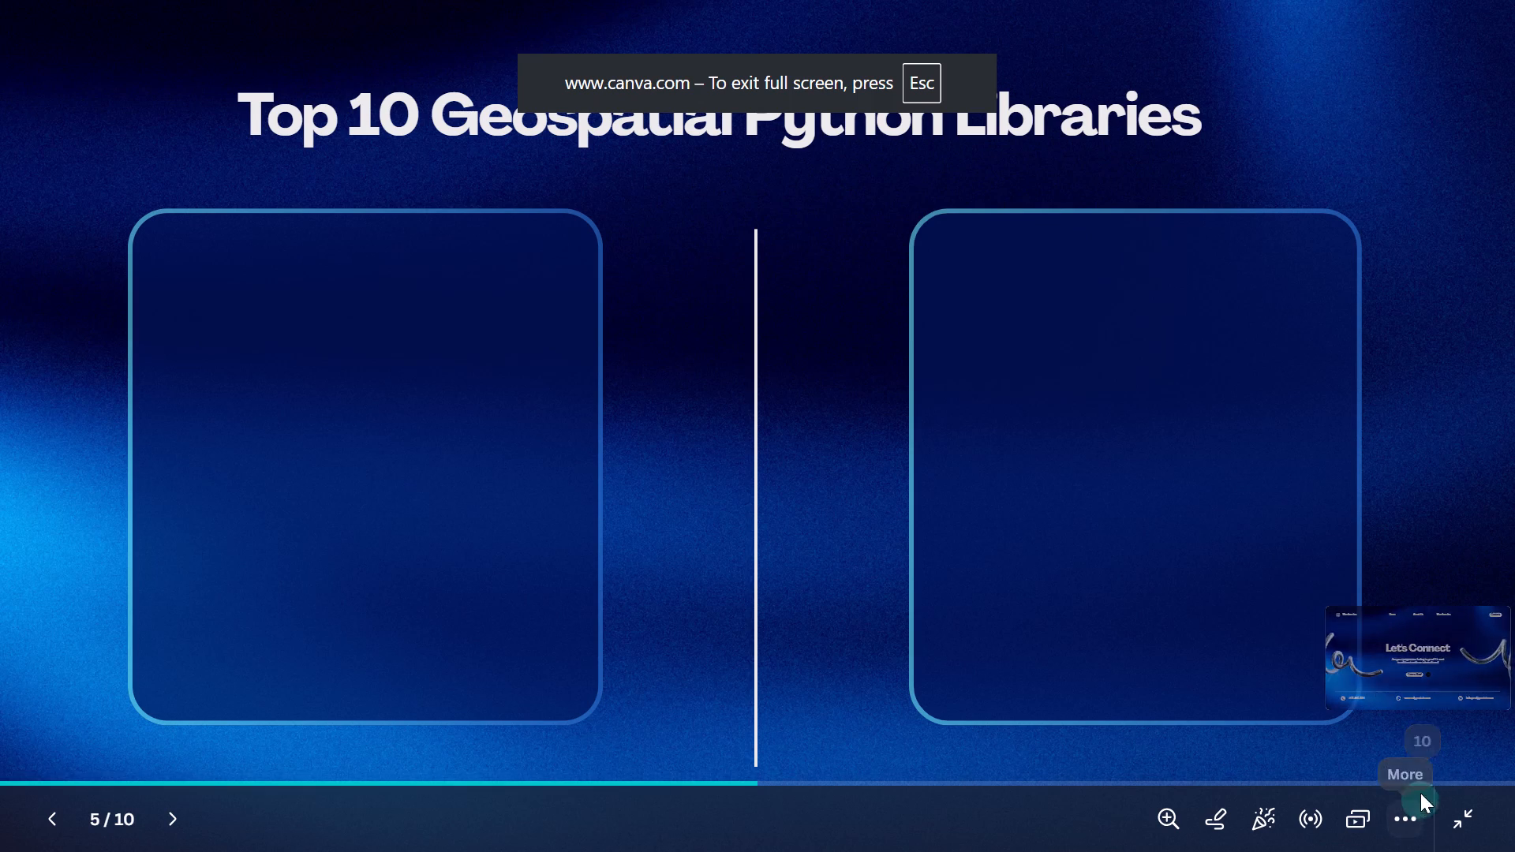
pyautogui.press('Escape')
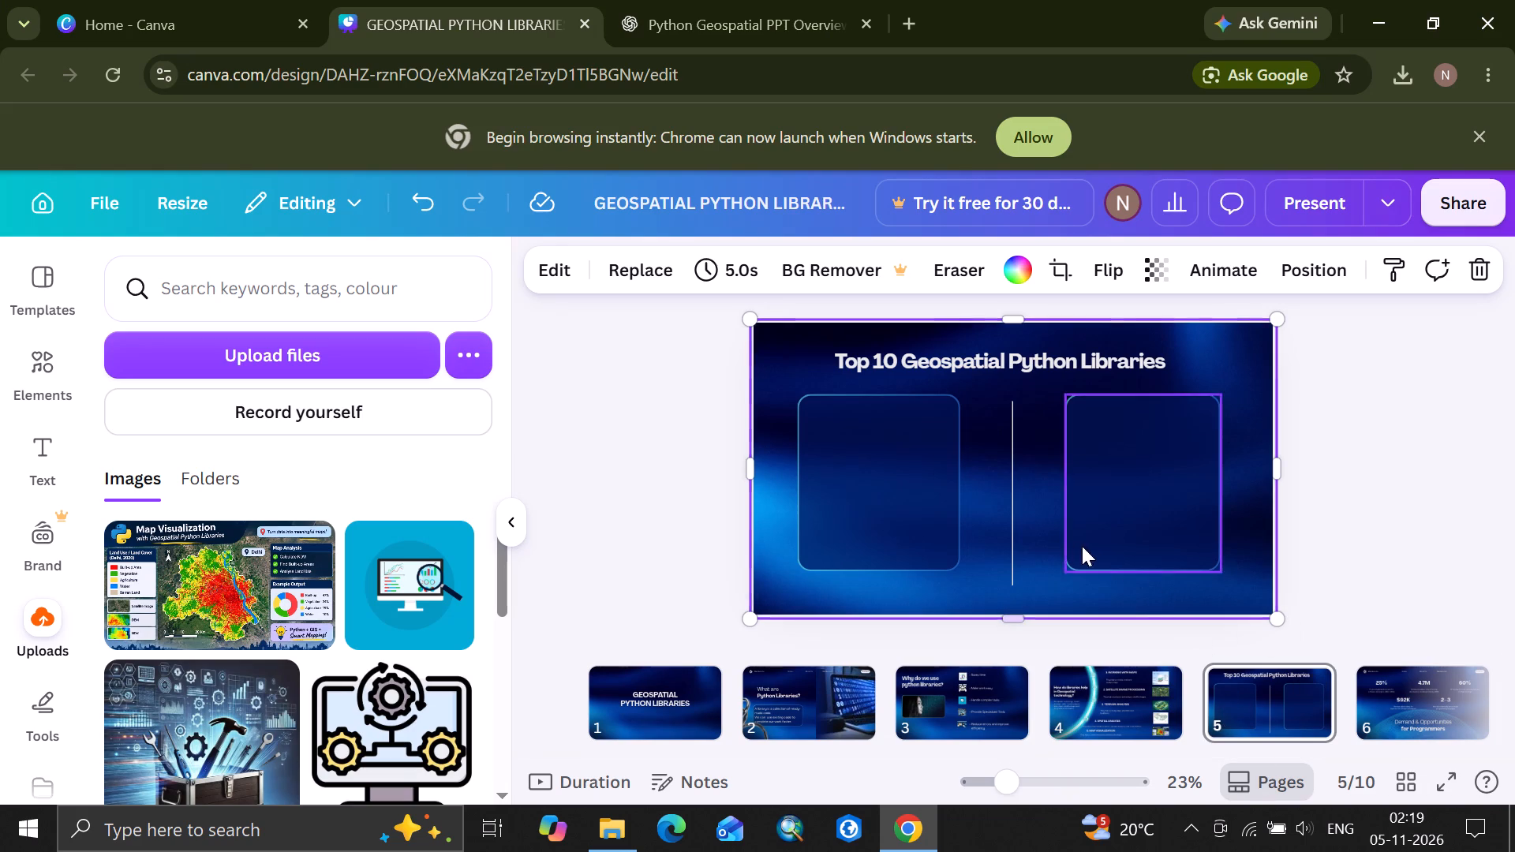
# Extend the vertical divider's upper end past the cards' top edges to just beneath the heading.
pyautogui.click(1012, 505)
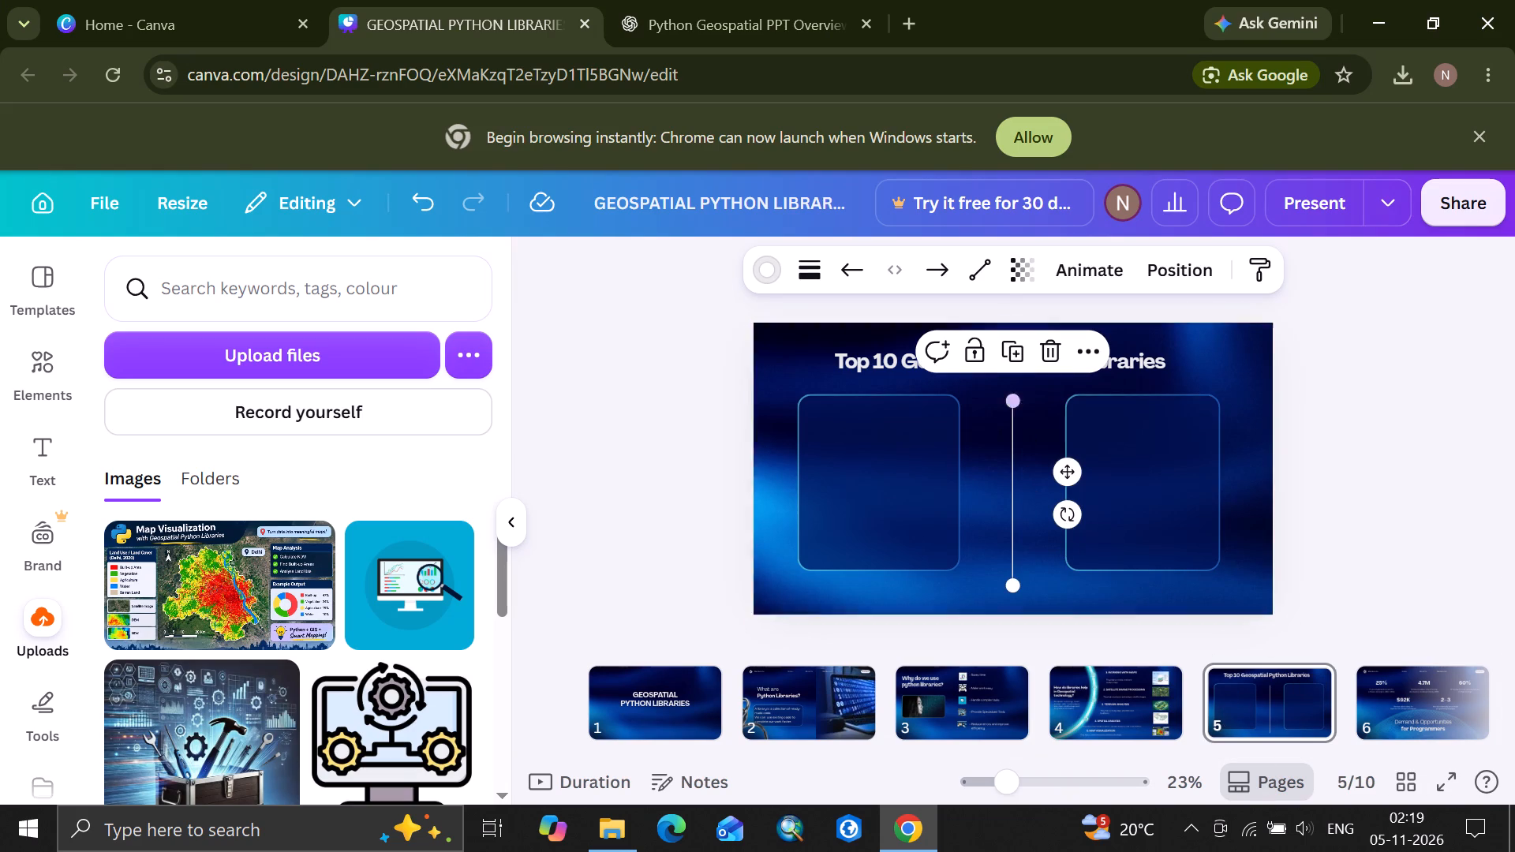
pyautogui.moveTo(1008, 394); pyautogui.dragTo(1010, 388)
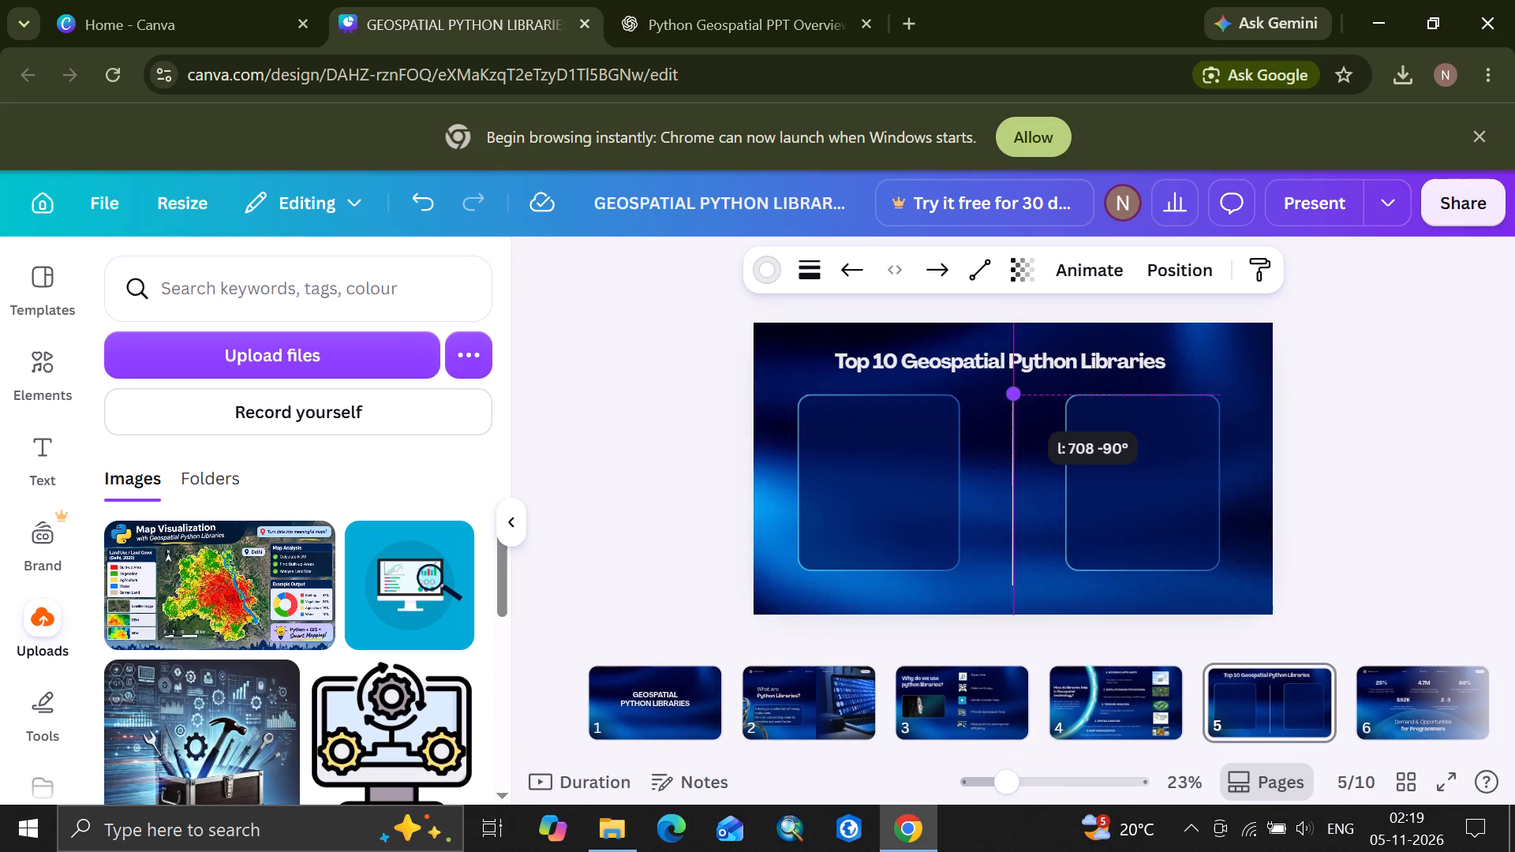
pyautogui.moveTo(1010, 388); pyautogui.dragTo(1010, 382)
pyautogui.moveTo(1012, 393); pyautogui.dragTo(1015, 383)
pyautogui.click(1069, 497)
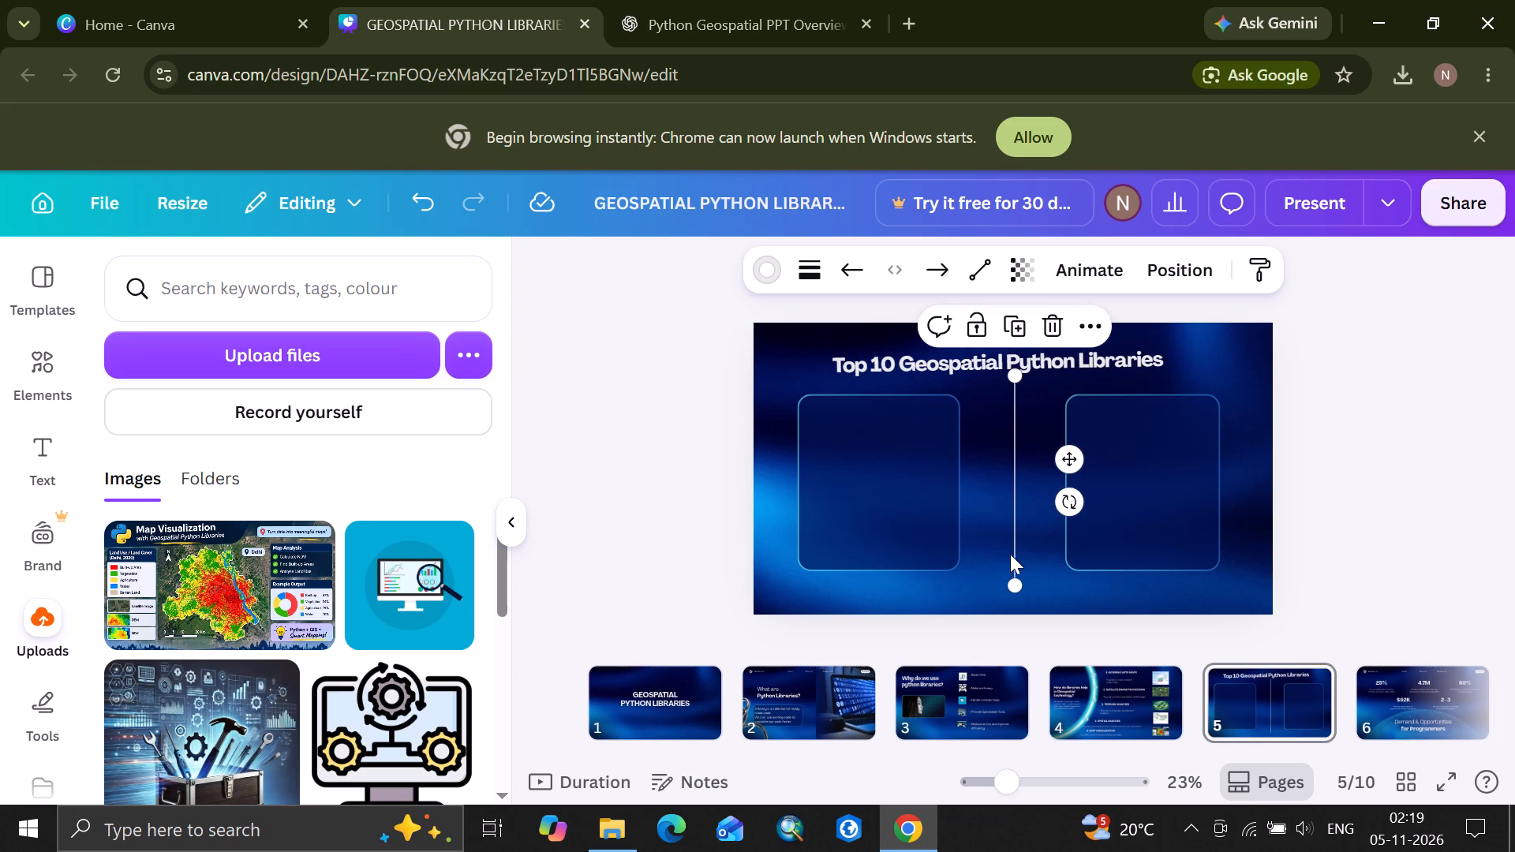
pyautogui.click(979, 554)
# Straighten the tilted "Top 10 Geospatial Python Libraries" heading so it lies horizontal.
pyautogui.click(992, 372)
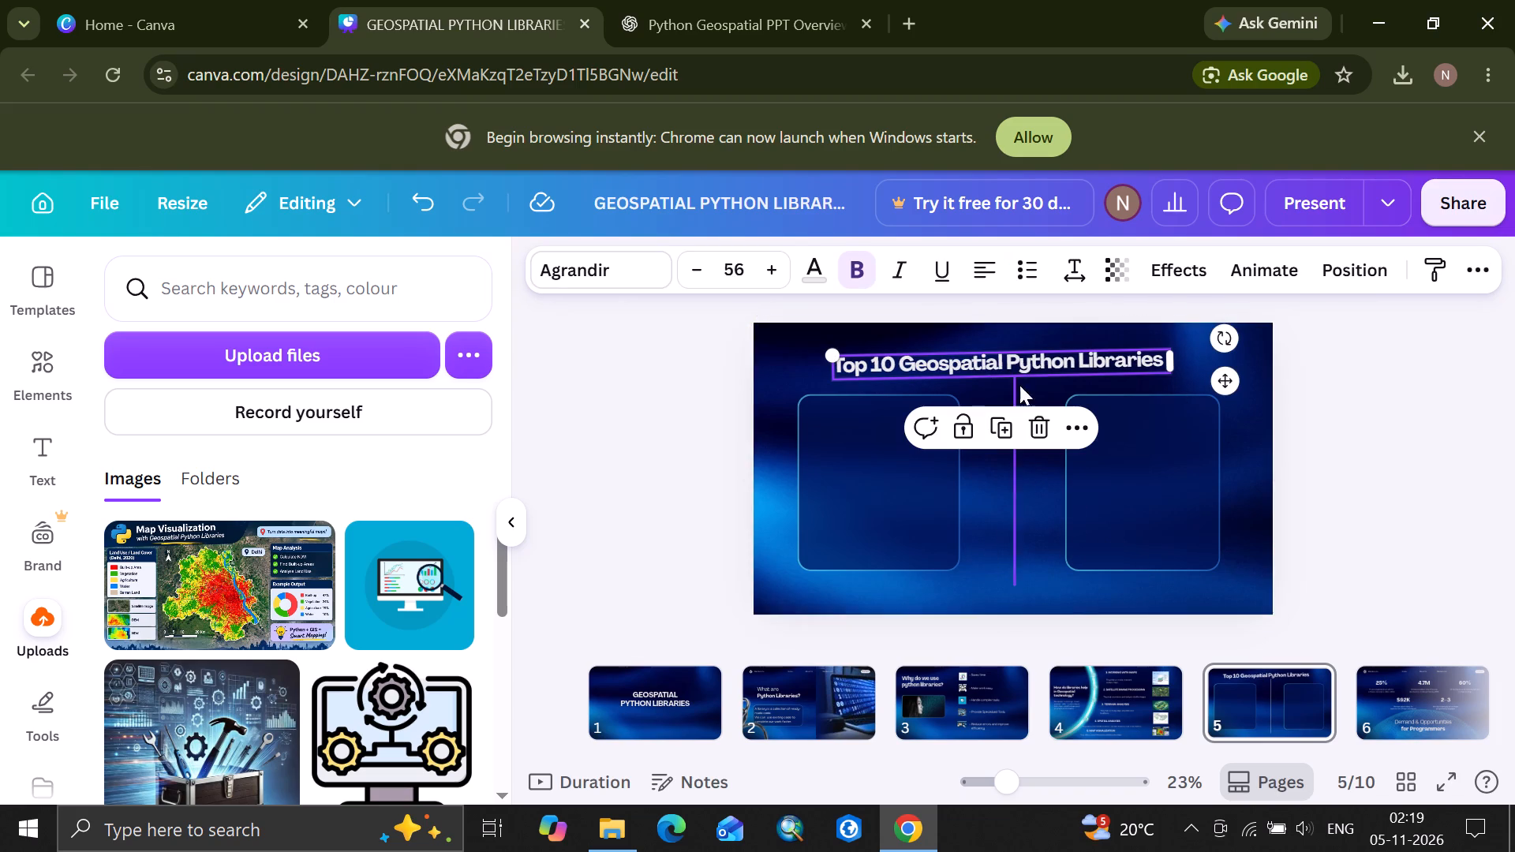
pyautogui.click(1227, 376)
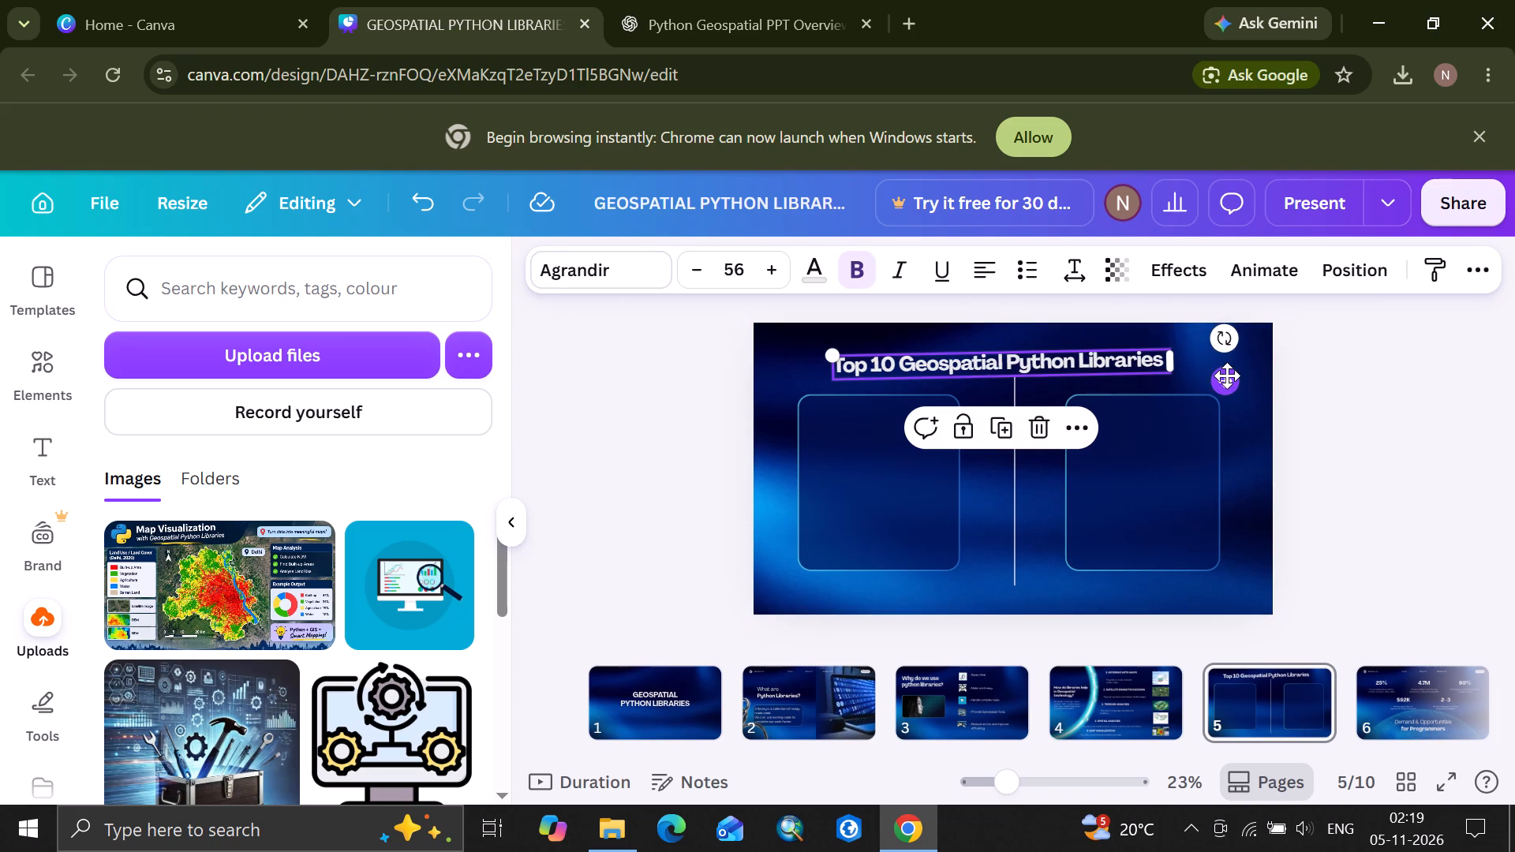
pyautogui.moveTo(1221, 334); pyautogui.dragTo(1221, 333)
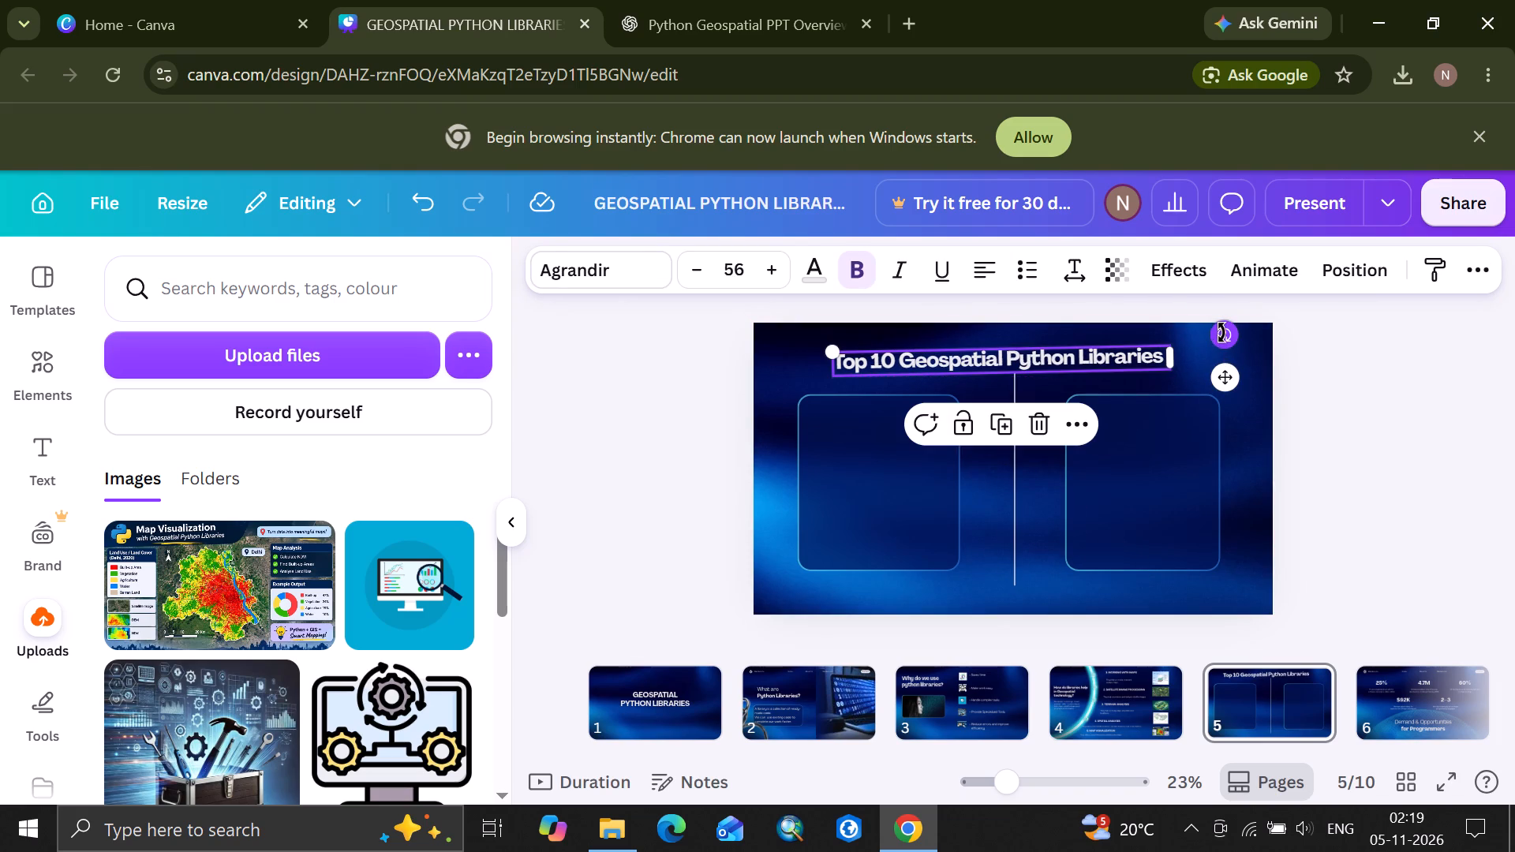
pyautogui.moveTo(1221, 333); pyautogui.dragTo(1225, 341)
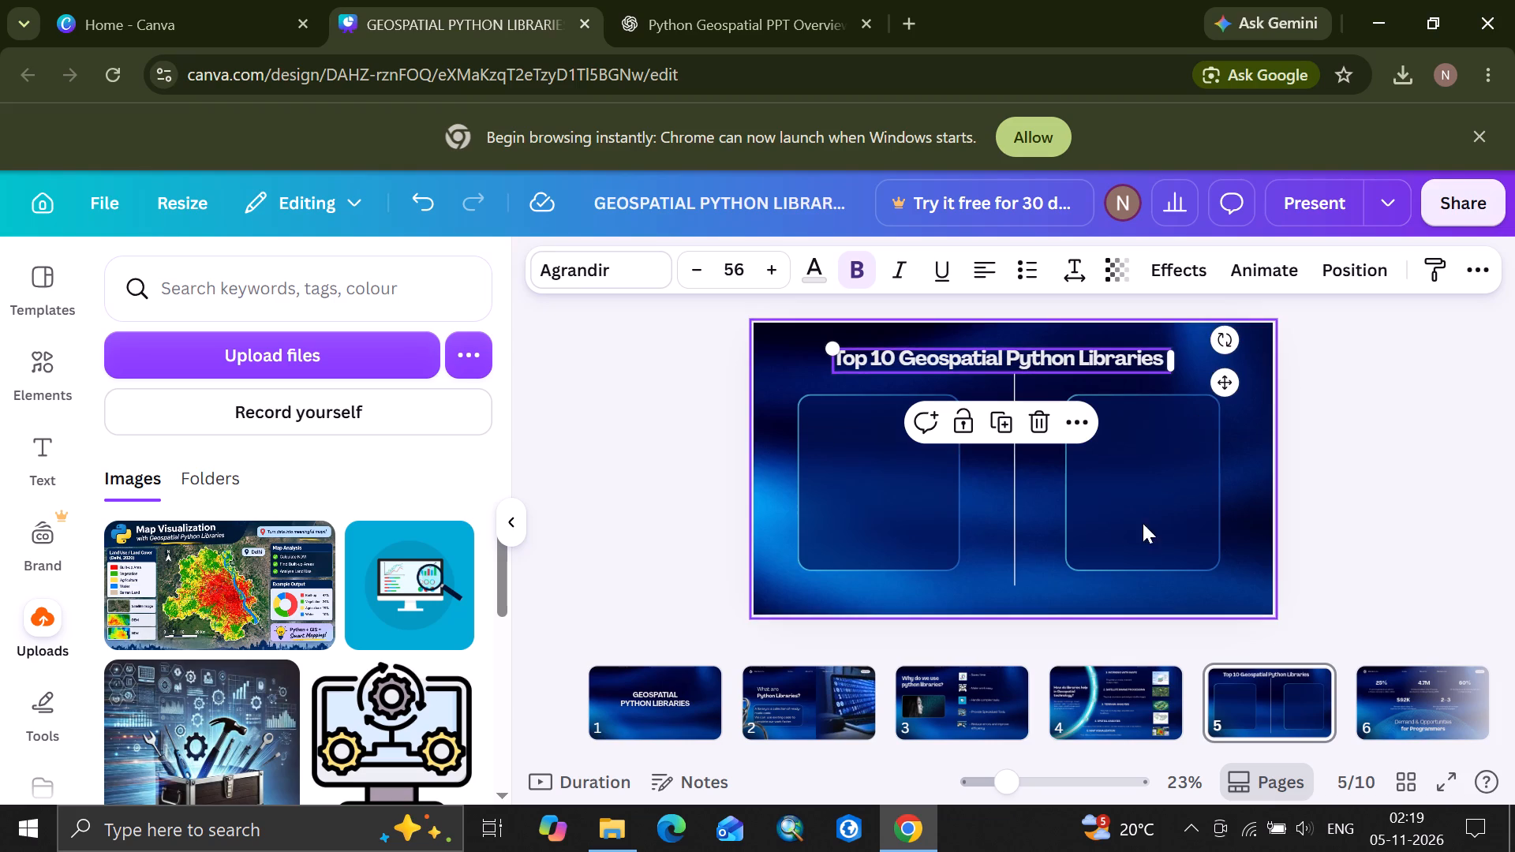
pyautogui.click(964, 593)
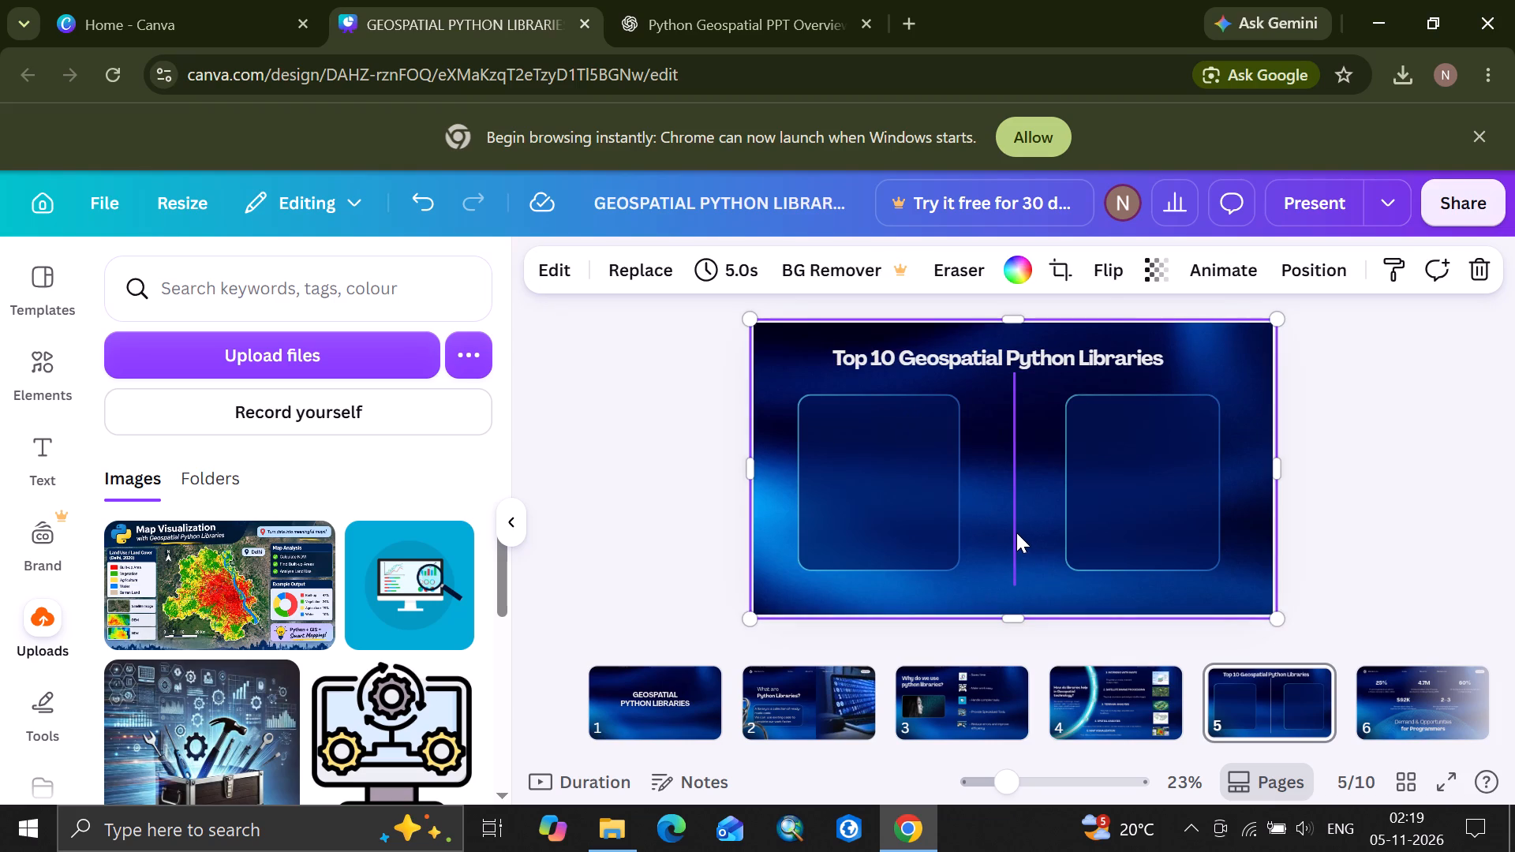
# Shift the vertical divider and the heading slightly upward, with the divider's lower end near the cards' bottom edges.
pyautogui.click(1017, 531)
pyautogui.moveTo(1071, 458); pyautogui.dragTo(1069, 465)
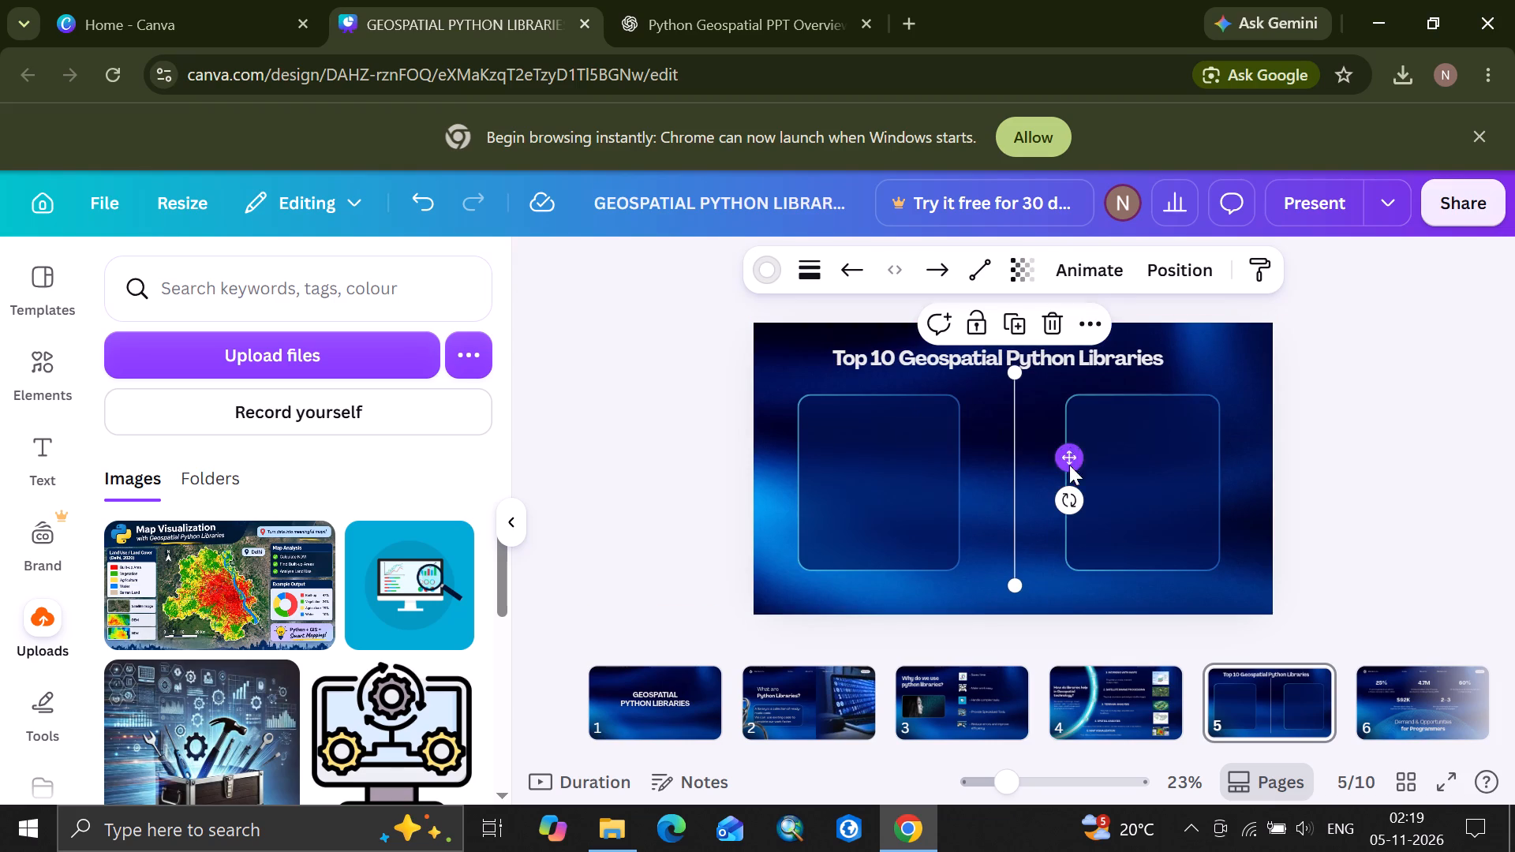
pyautogui.moveTo(1069, 465); pyautogui.dragTo(1076, 451)
pyautogui.click(1018, 476)
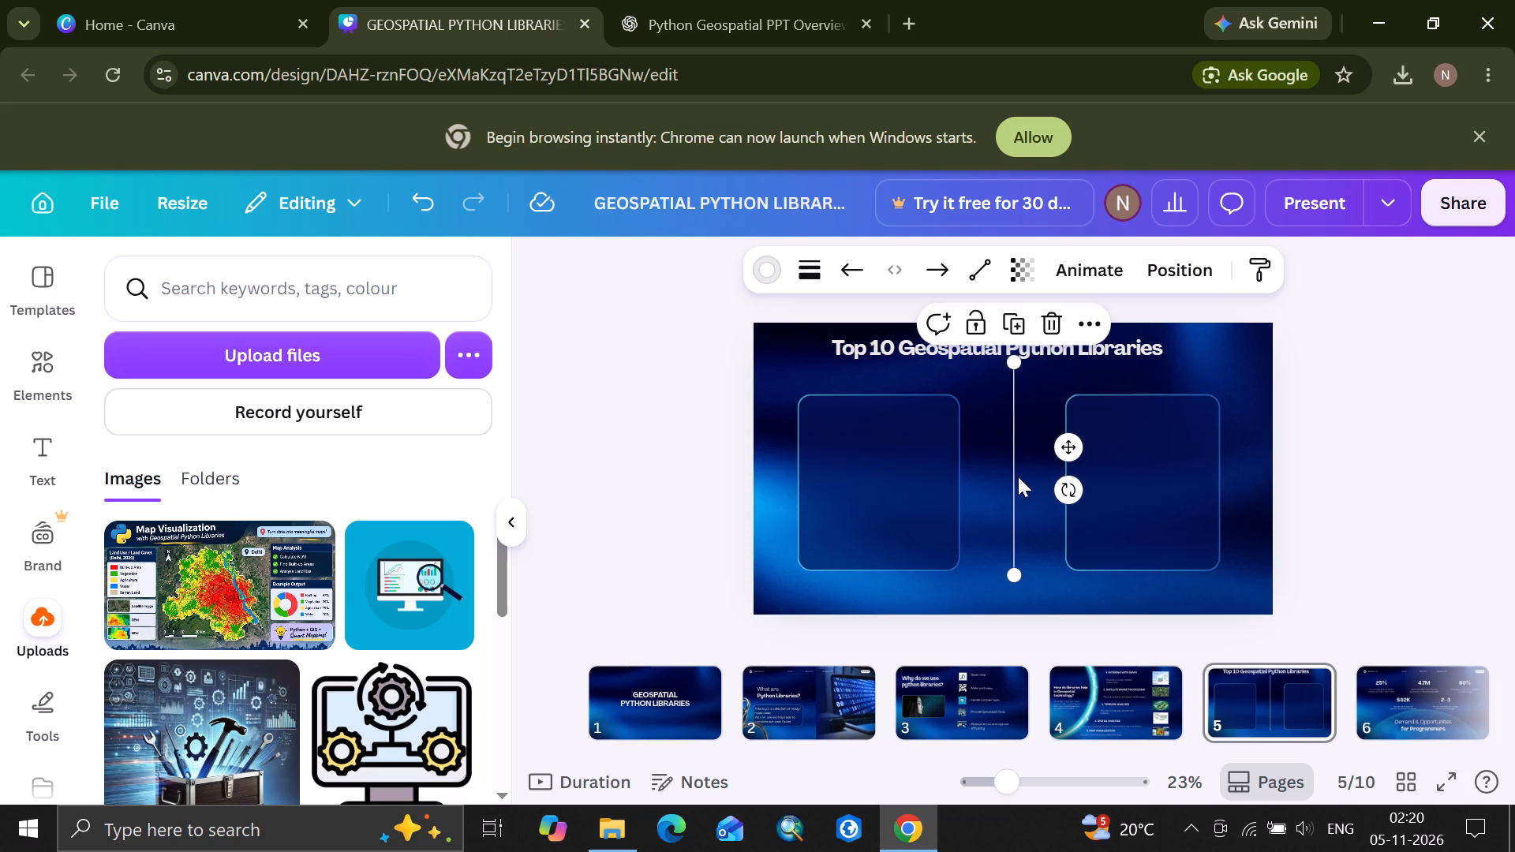
pyautogui.click(1010, 480)
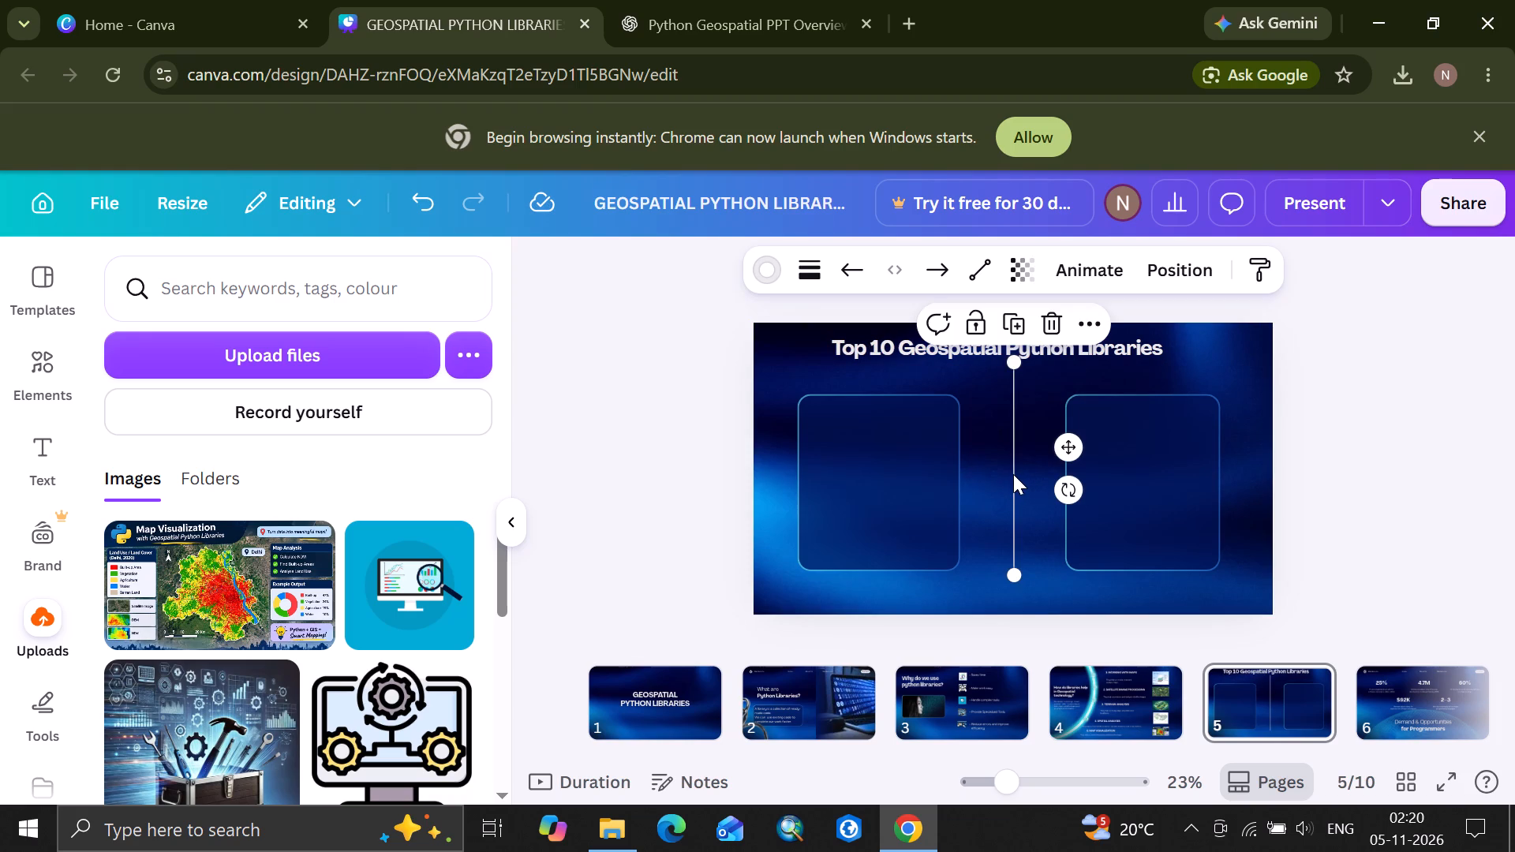
# Shift the vertical divider's span down: lower end slightly past the cards' bottom edges, upper end just above their top edges, kept vertical.
pyautogui.click(1013, 474)
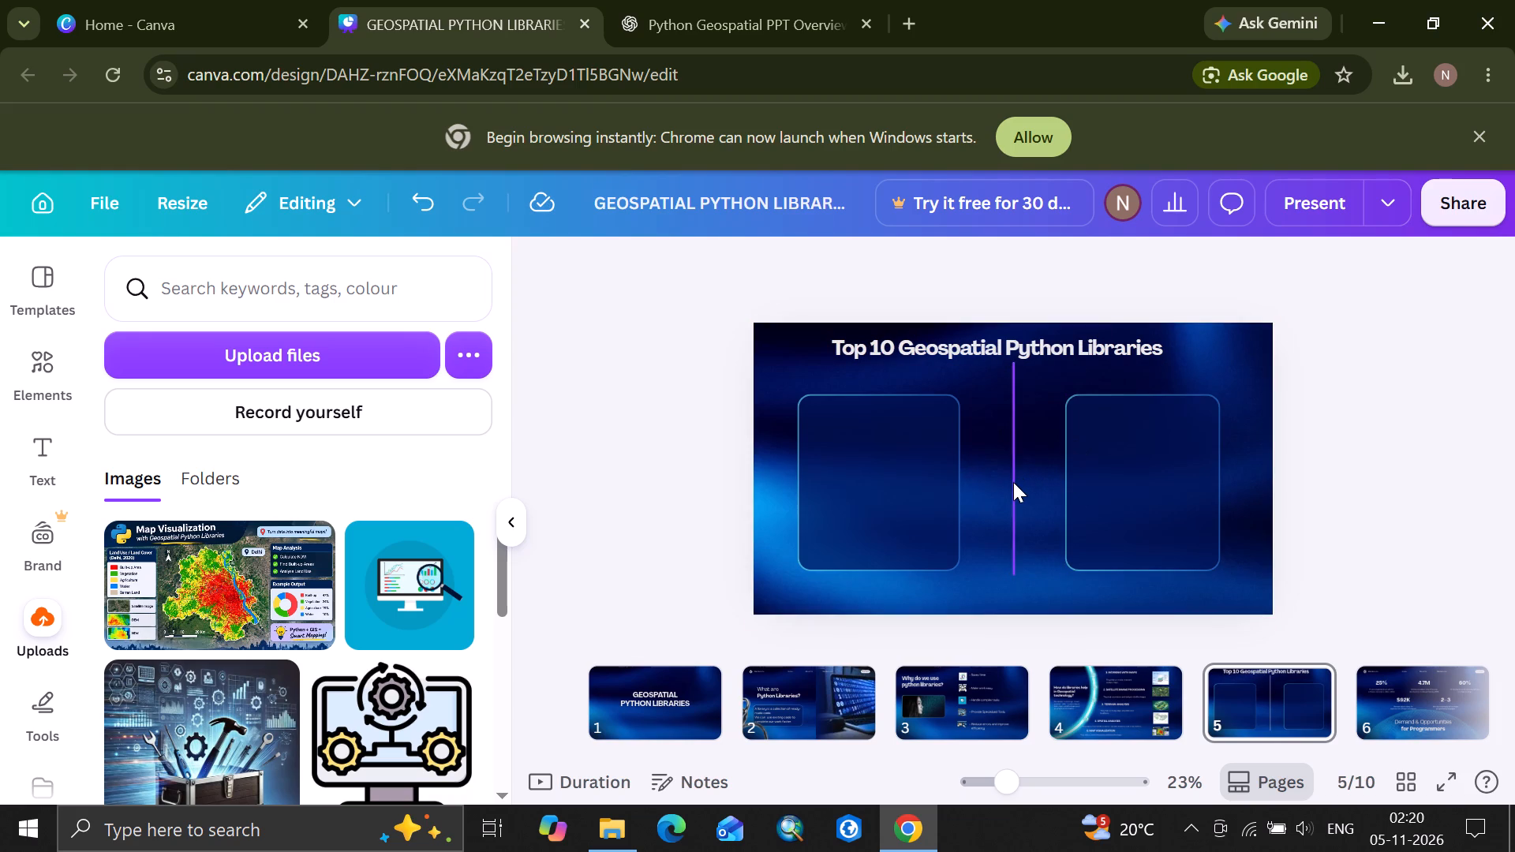
pyautogui.click(1013, 482)
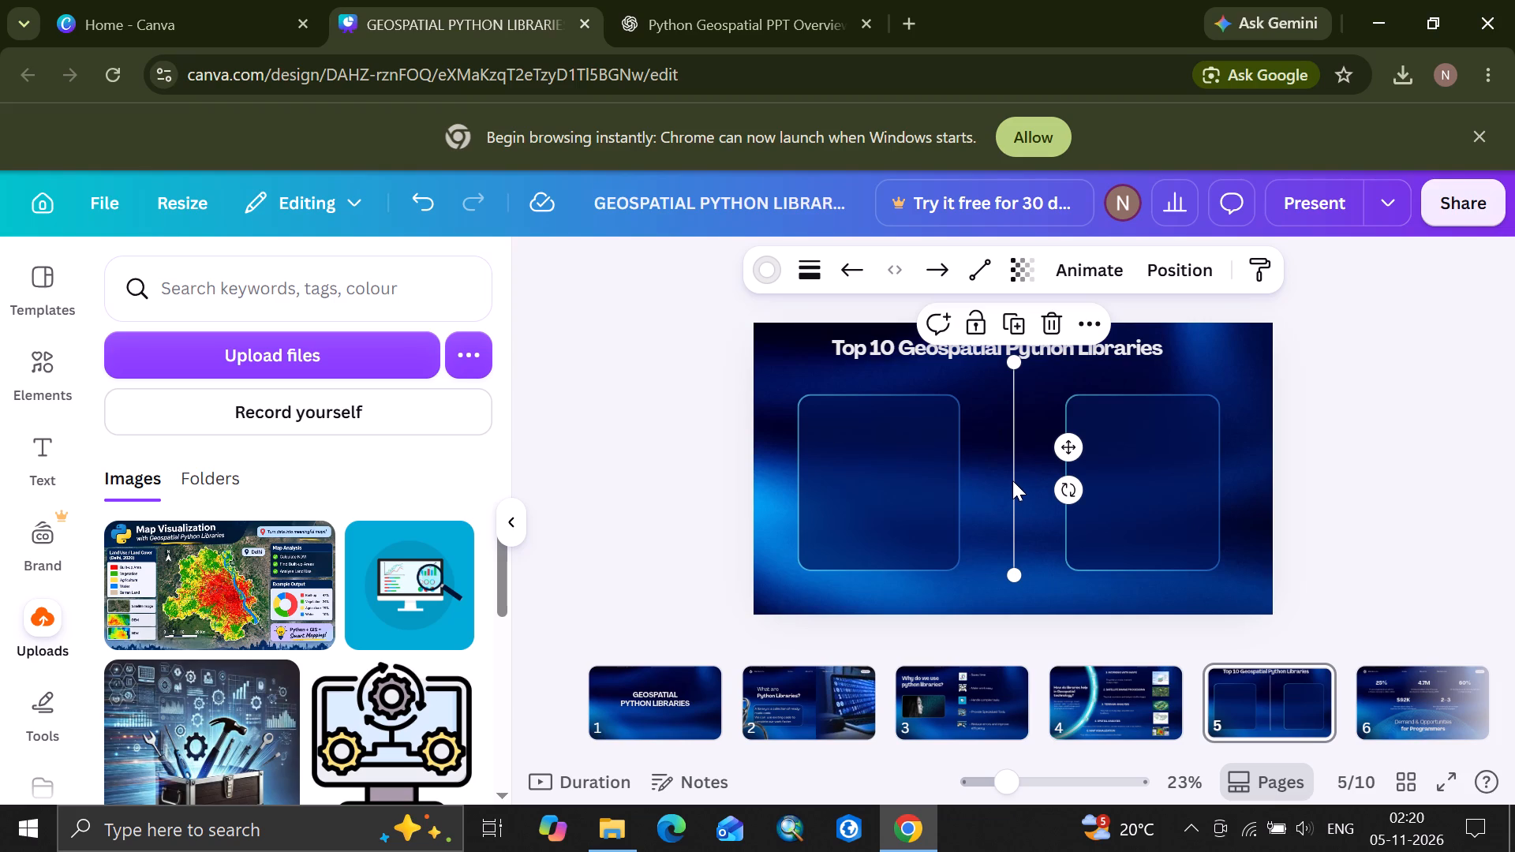
pyautogui.click(1063, 445)
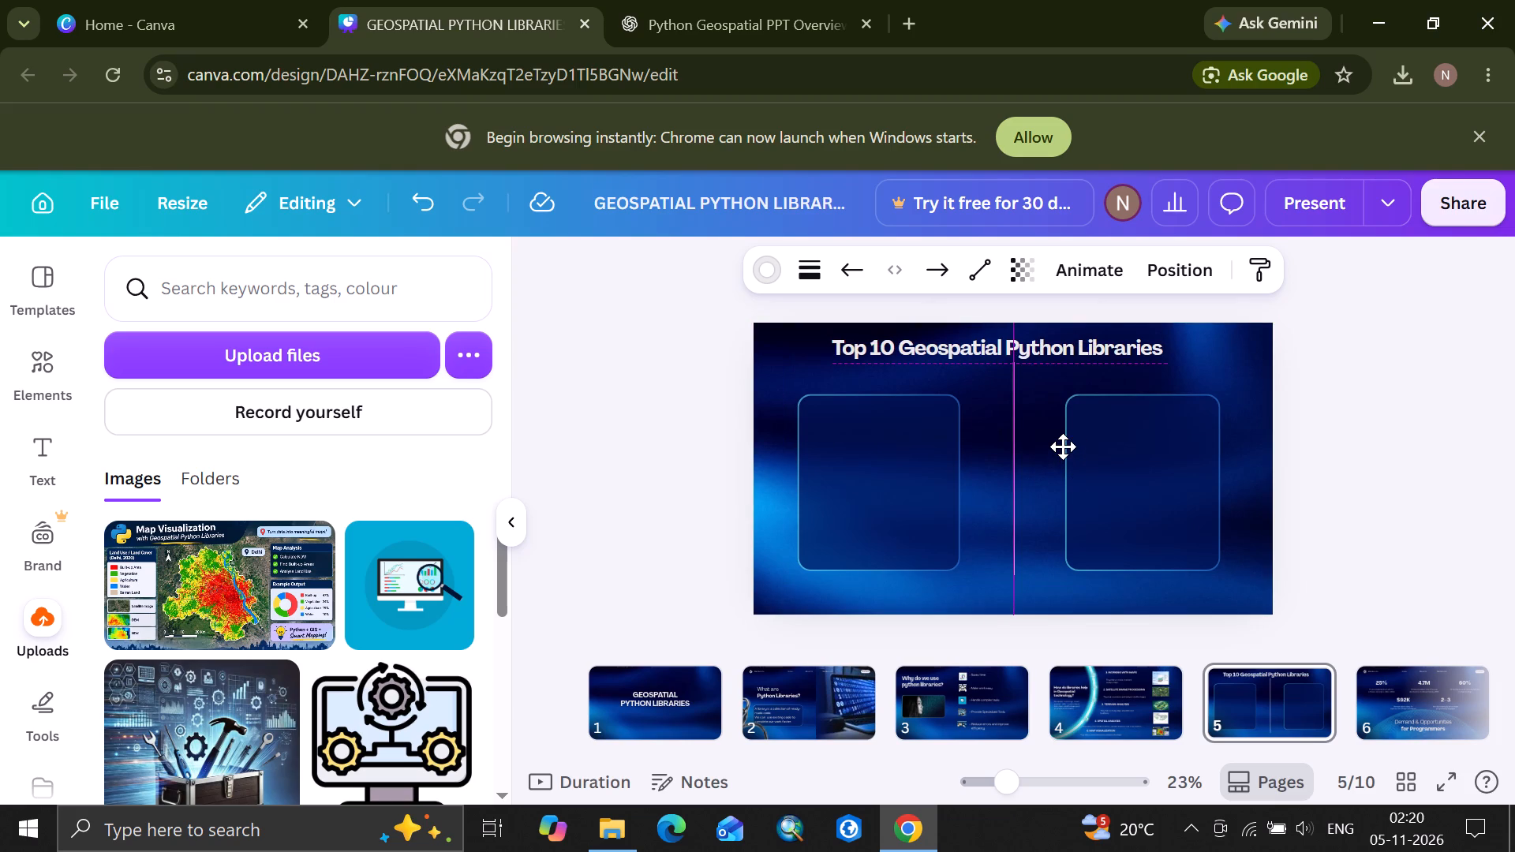
pyautogui.click(1245, 566)
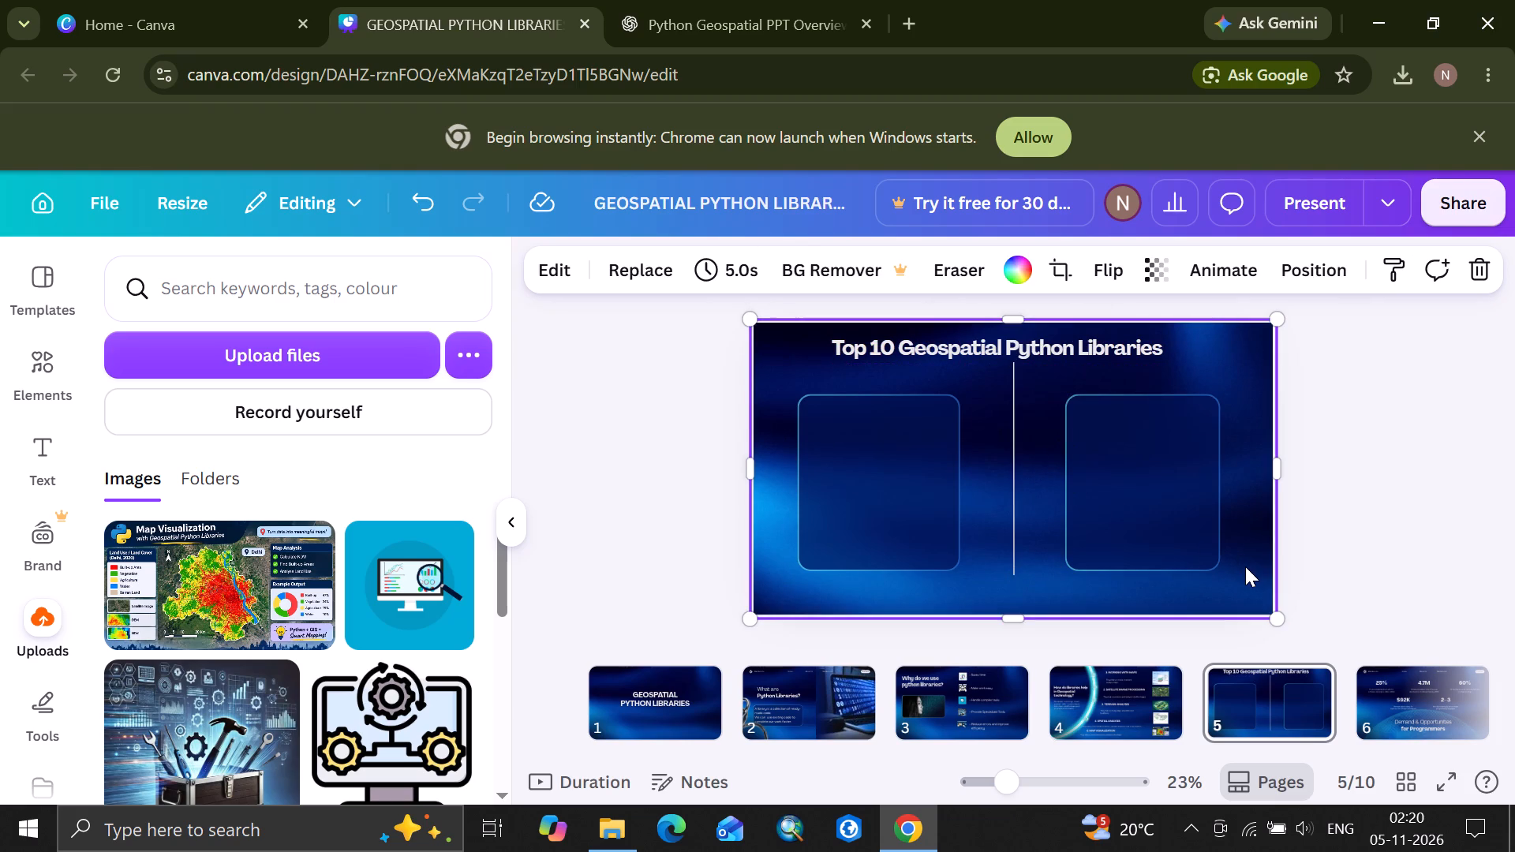
pyautogui.click(1010, 574)
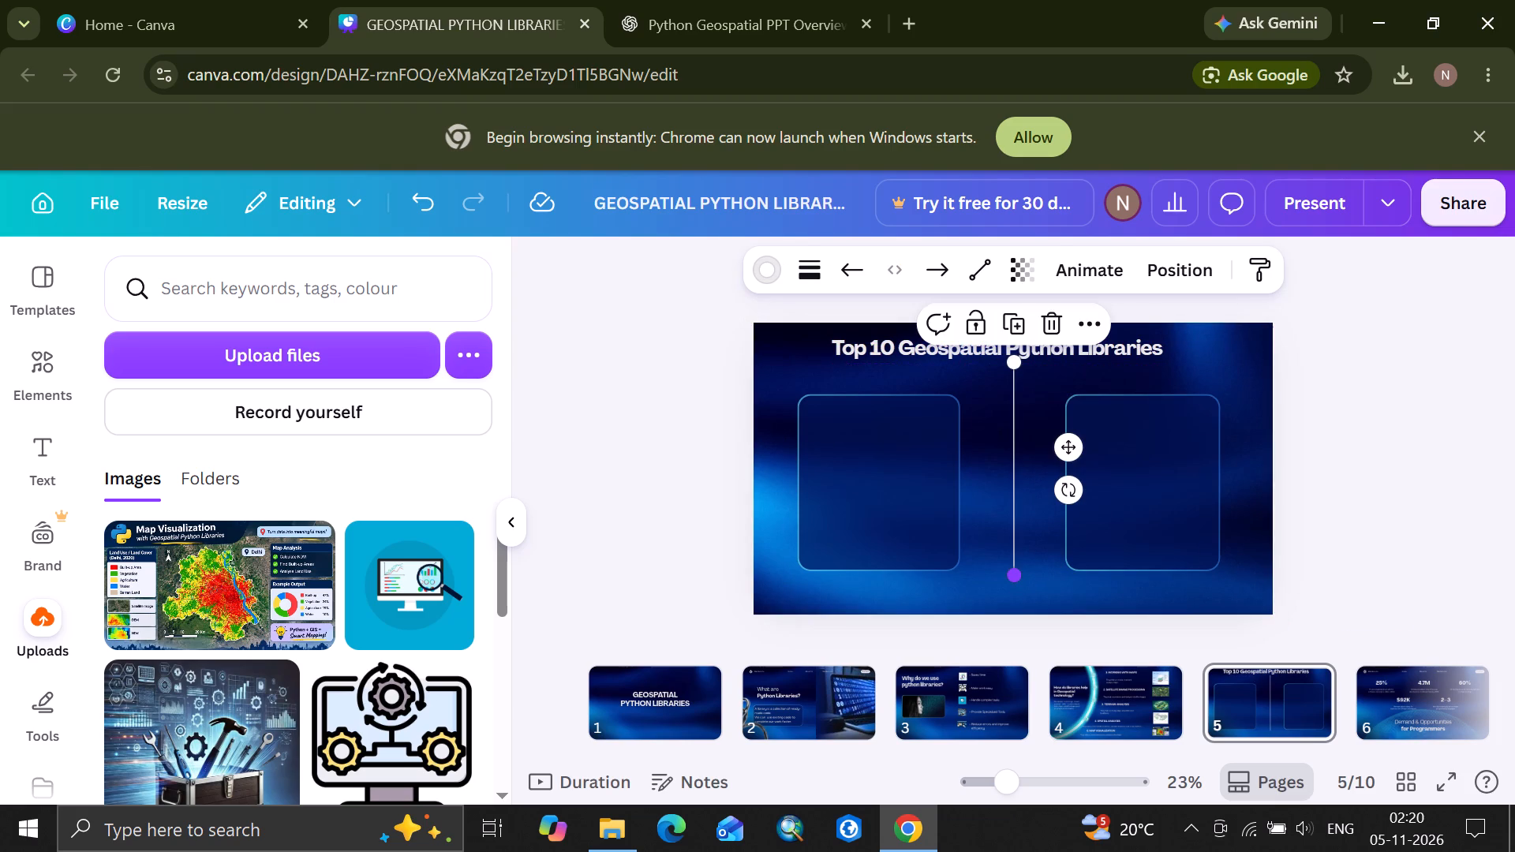
pyautogui.moveTo(1015, 576); pyautogui.dragTo(1014, 578)
pyautogui.moveTo(1014, 578); pyautogui.dragTo(1012, 584)
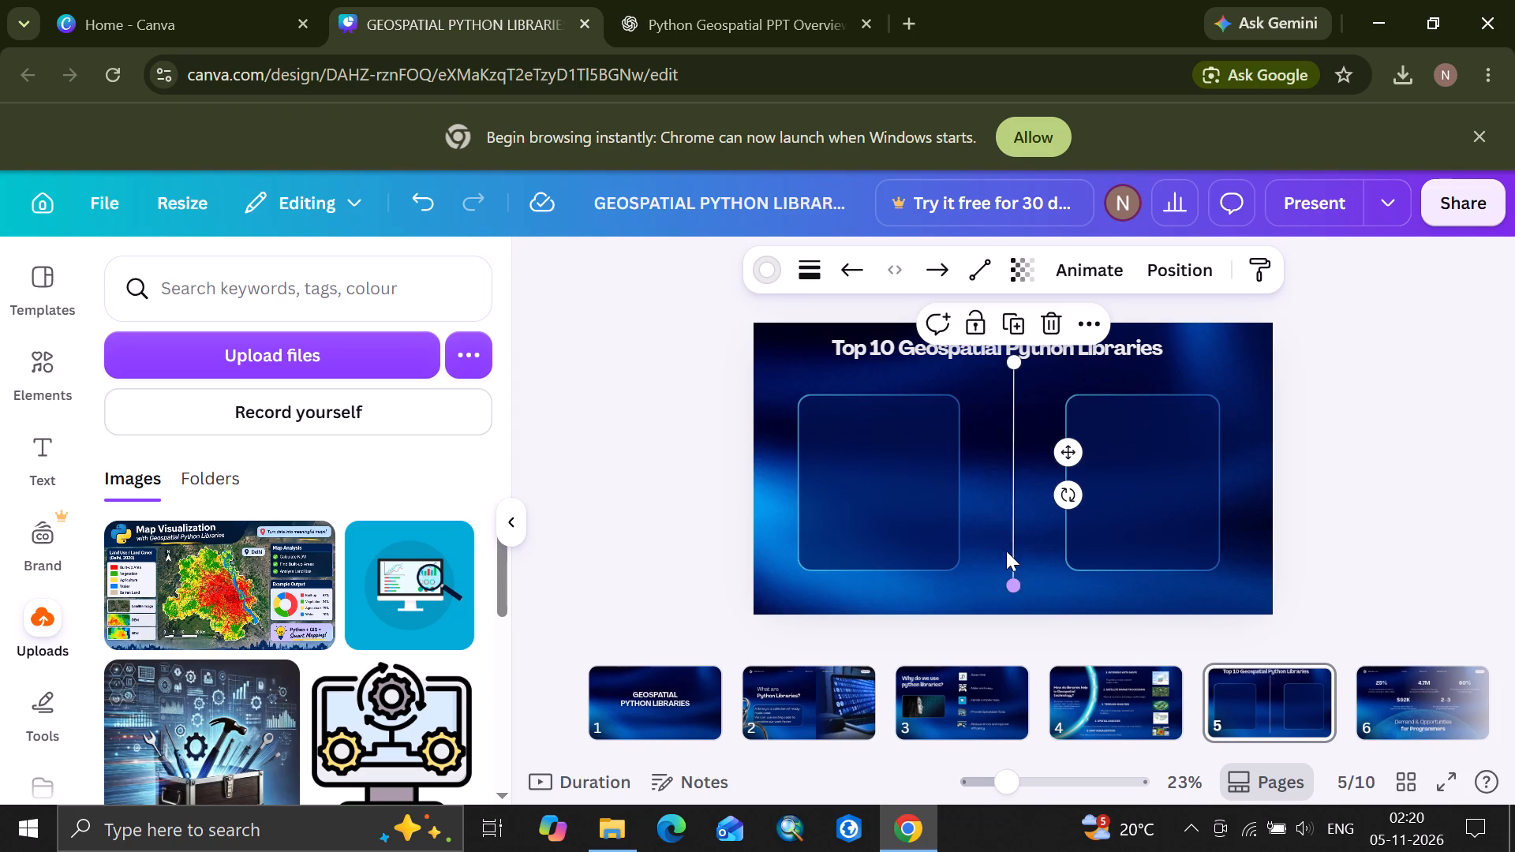
pyautogui.moveTo(1015, 358); pyautogui.dragTo(1021, 379)
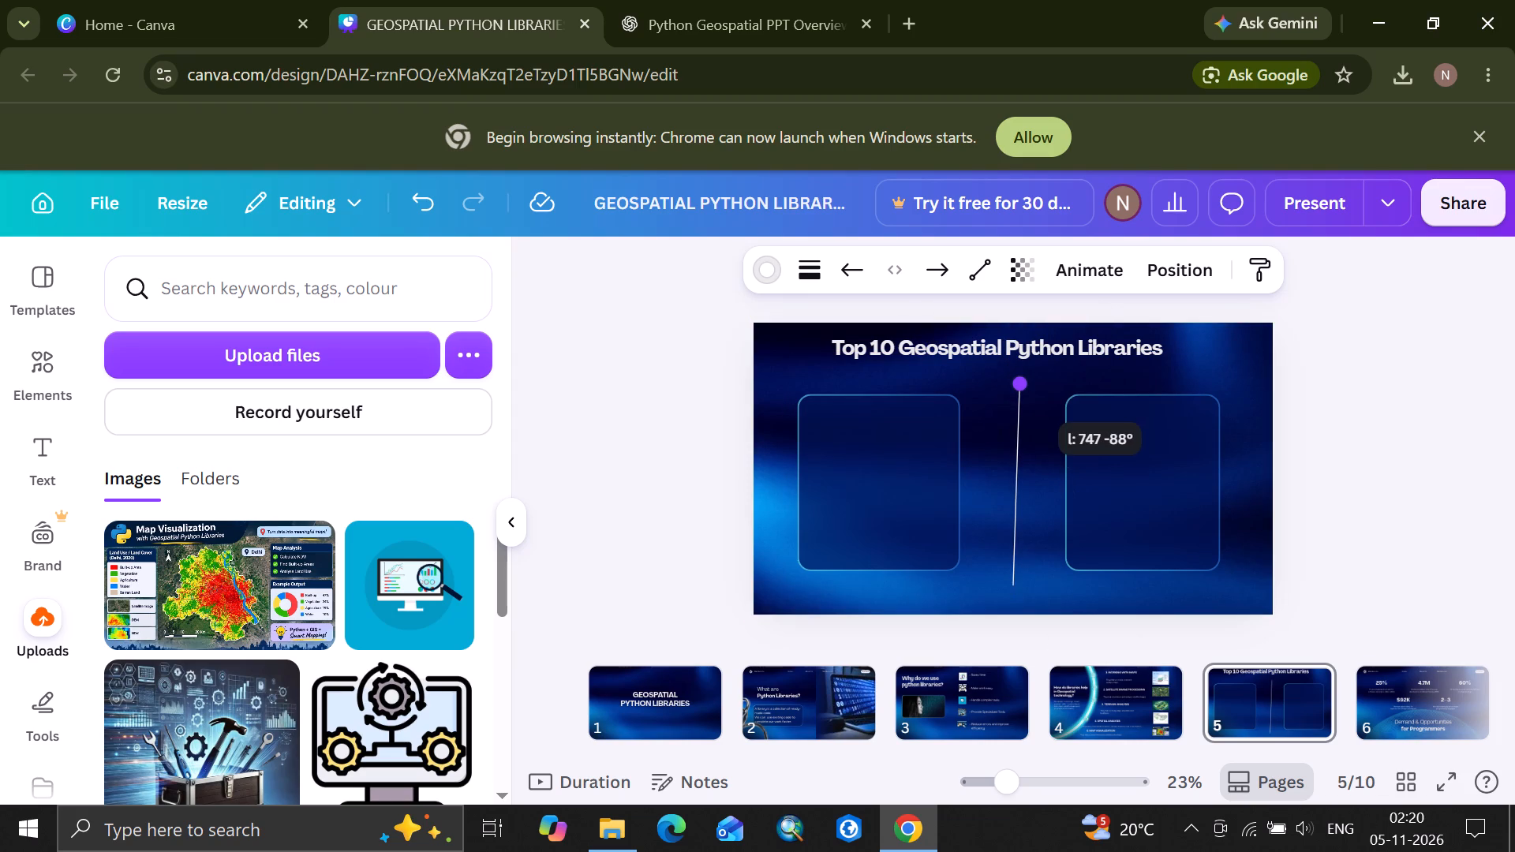
pyautogui.moveTo(1021, 379); pyautogui.dragTo(1016, 379)
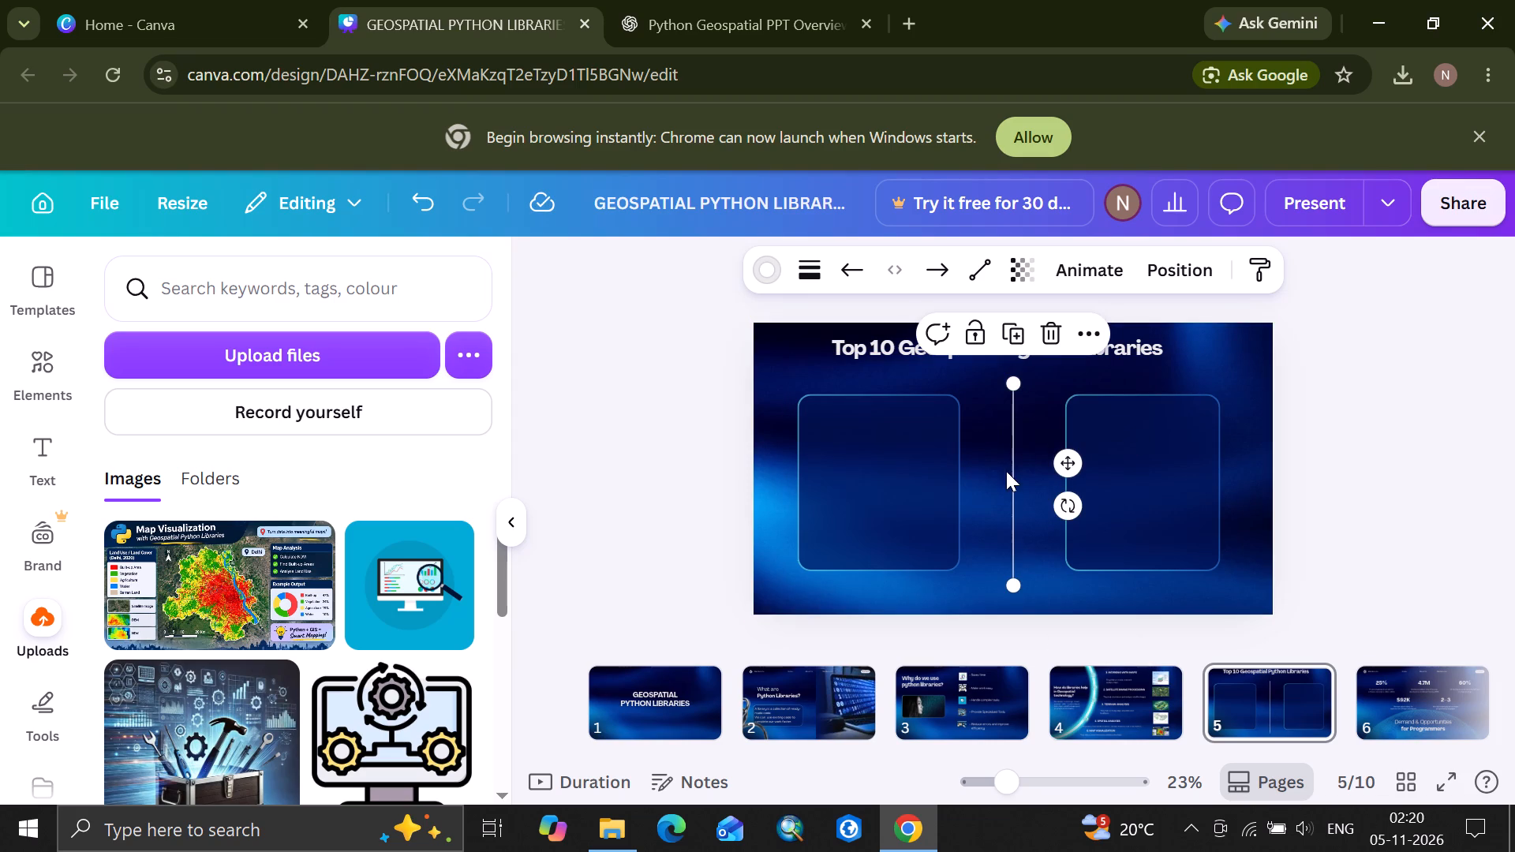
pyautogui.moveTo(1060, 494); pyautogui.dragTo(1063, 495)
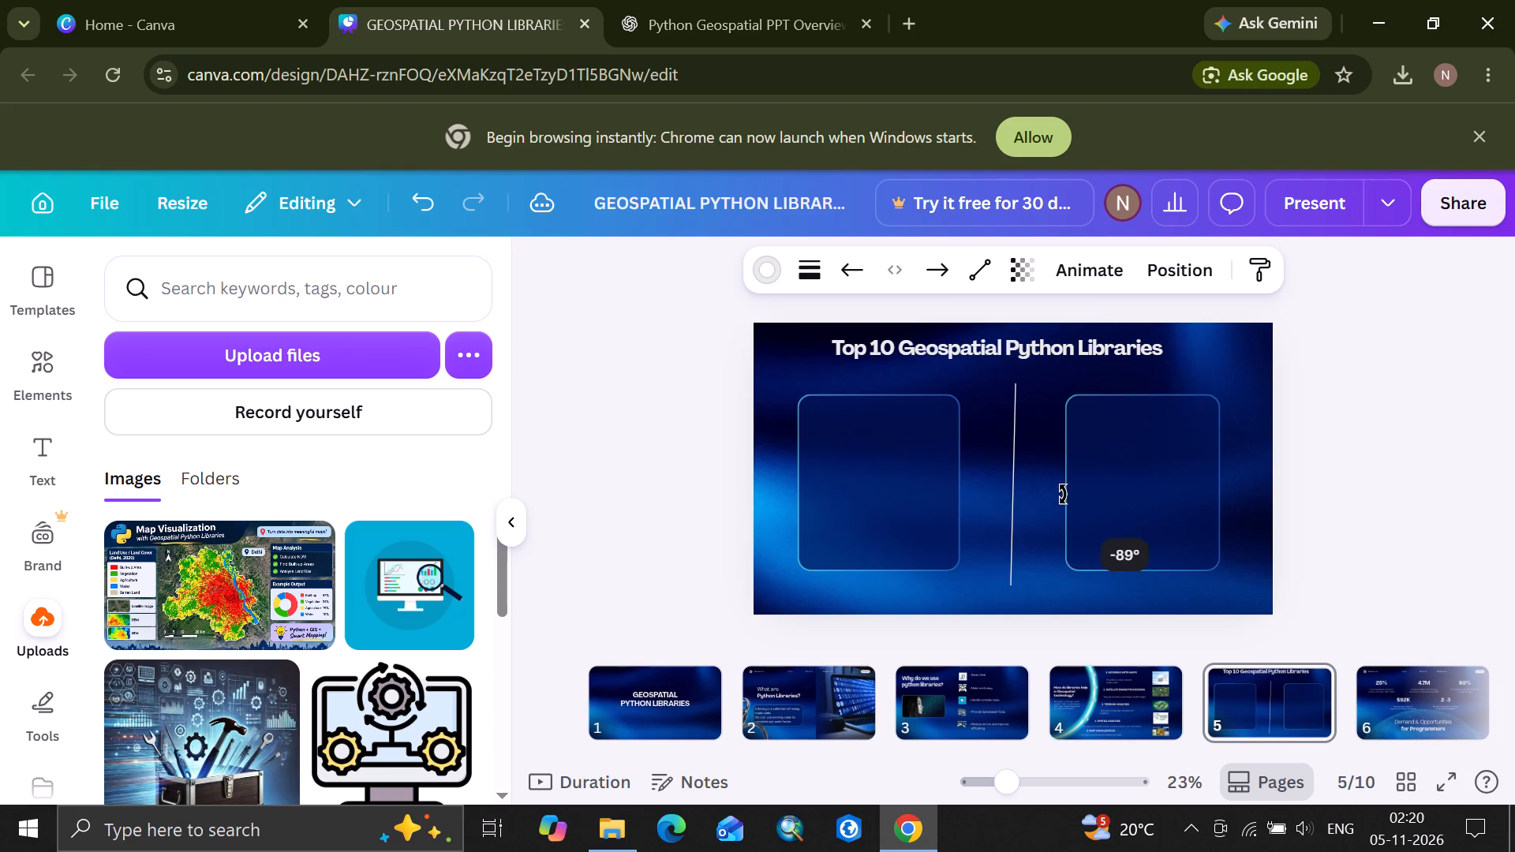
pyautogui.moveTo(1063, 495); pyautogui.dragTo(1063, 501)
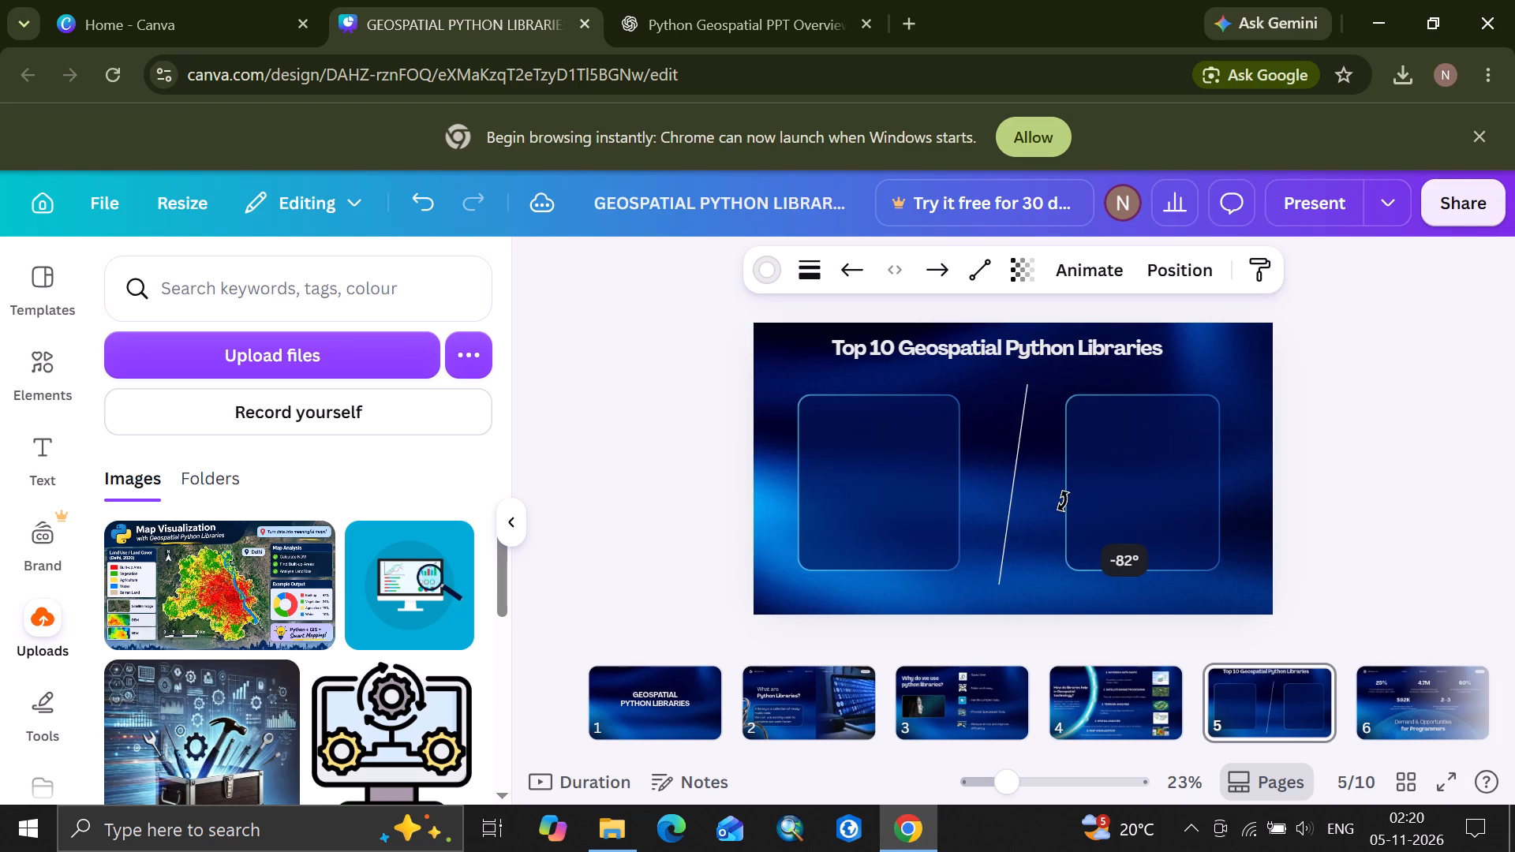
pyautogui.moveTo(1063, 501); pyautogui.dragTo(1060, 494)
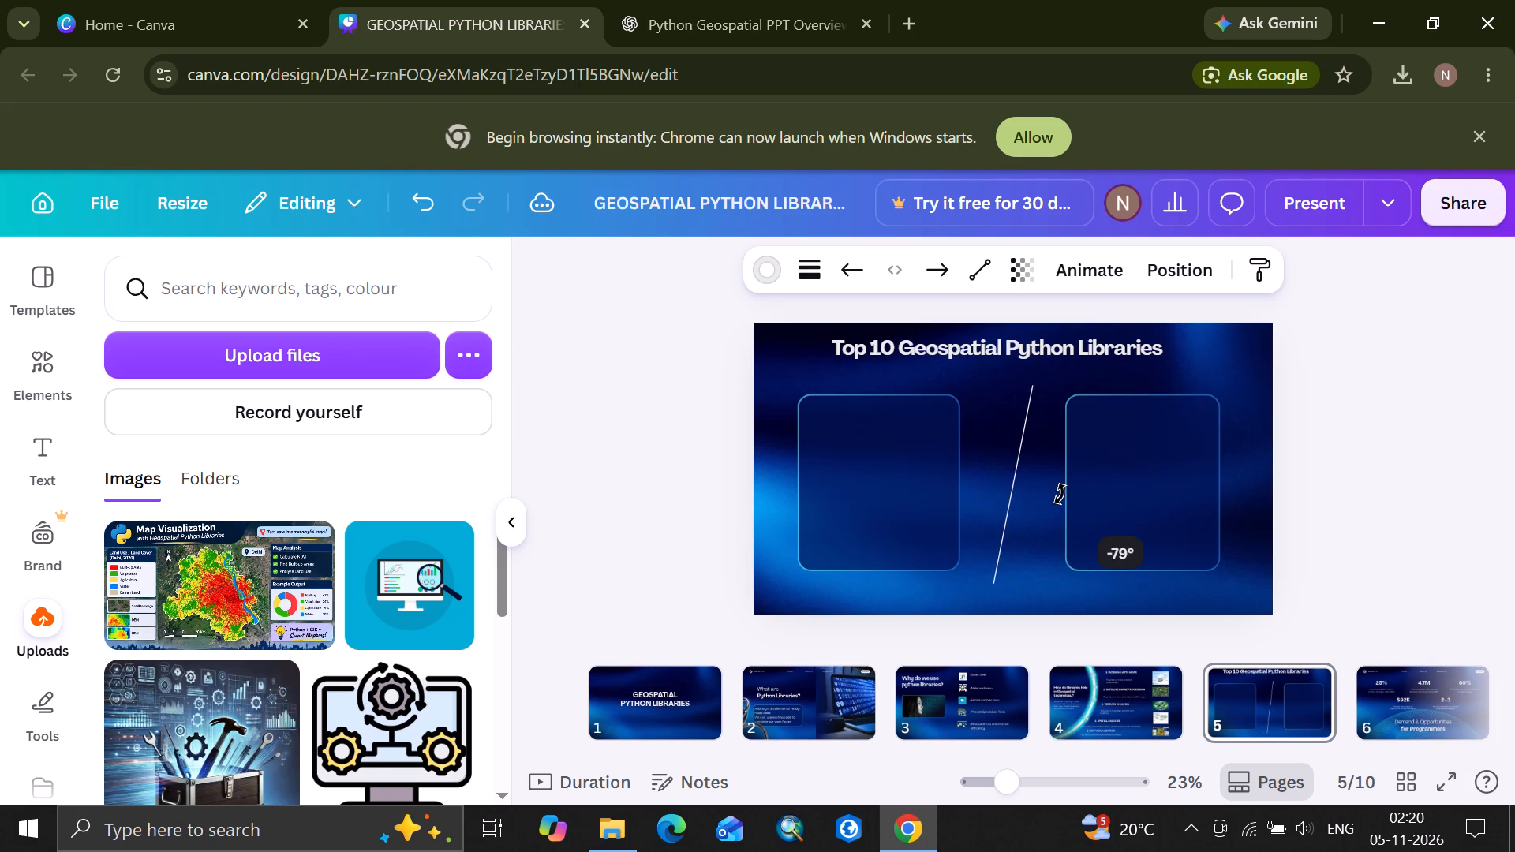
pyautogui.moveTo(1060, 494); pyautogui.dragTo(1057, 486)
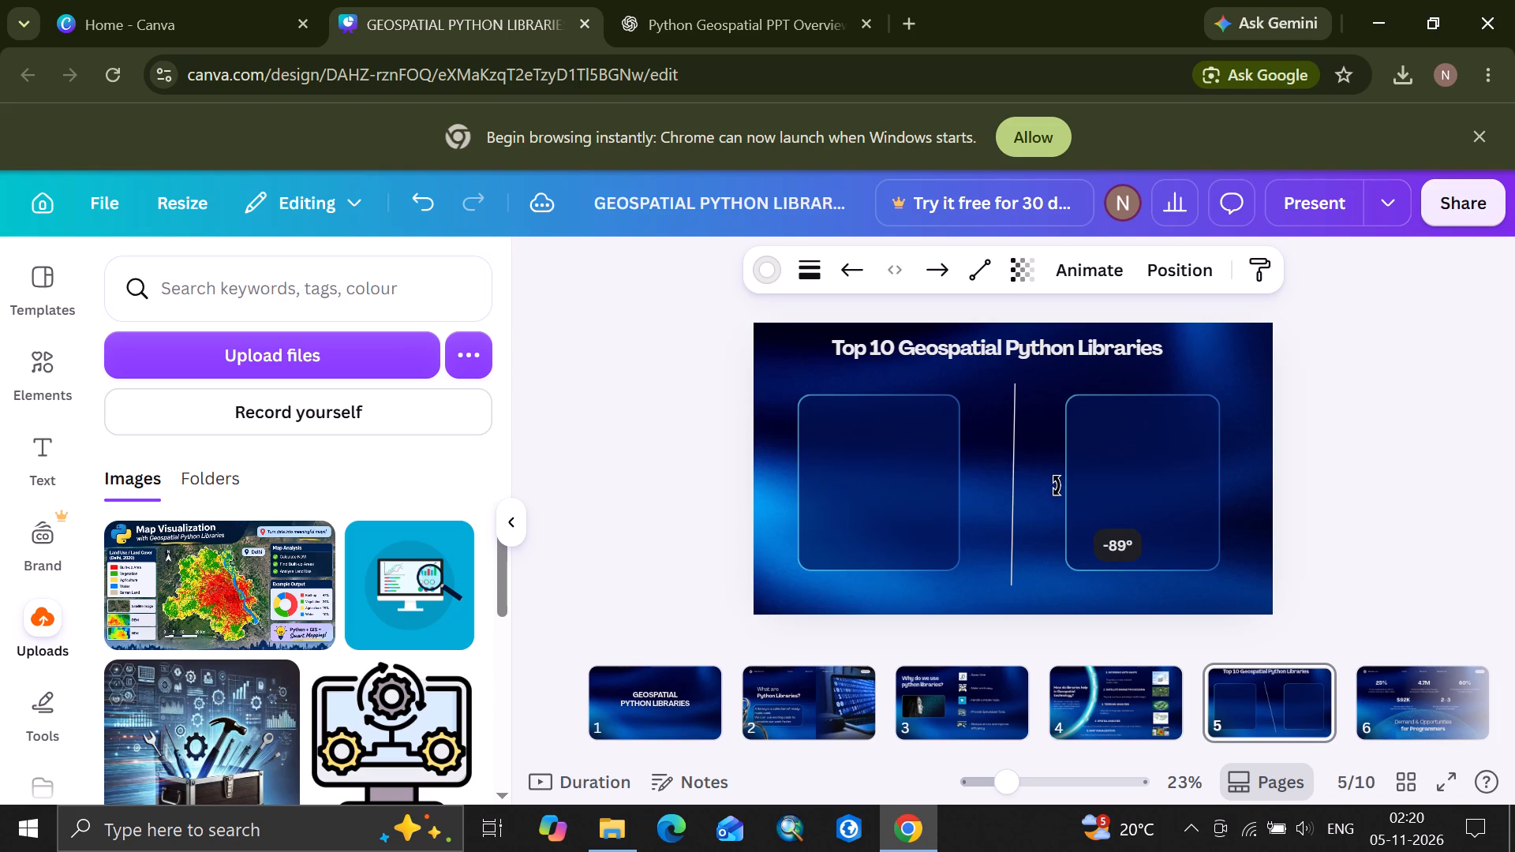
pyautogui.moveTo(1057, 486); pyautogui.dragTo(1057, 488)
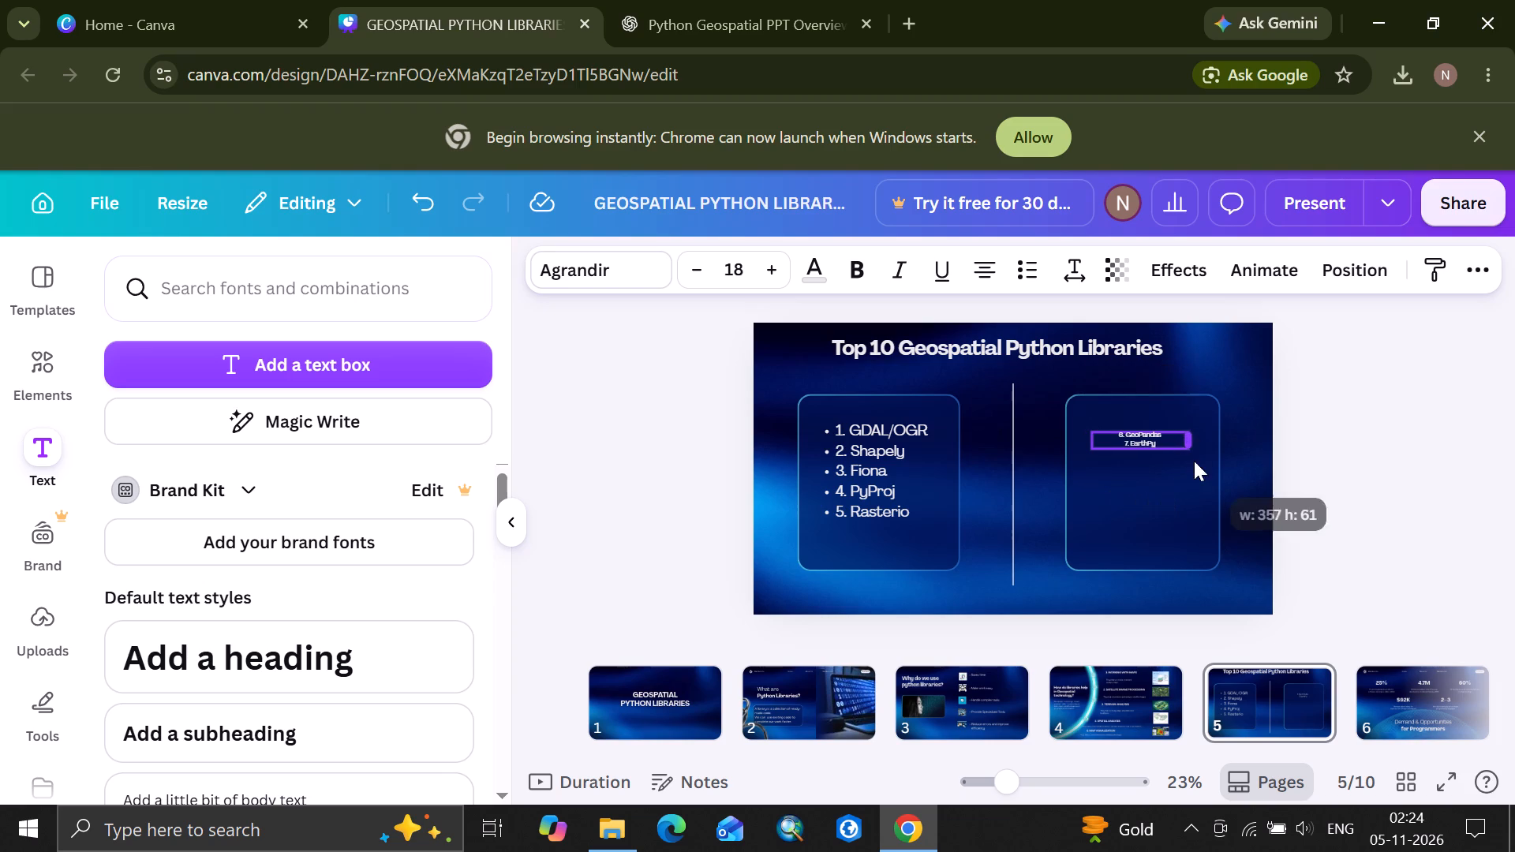
pyautogui.moveTo(1194, 461); pyautogui.dragTo(1195, 465)
pyautogui.moveTo(1187, 453); pyautogui.dragTo(1202, 566)
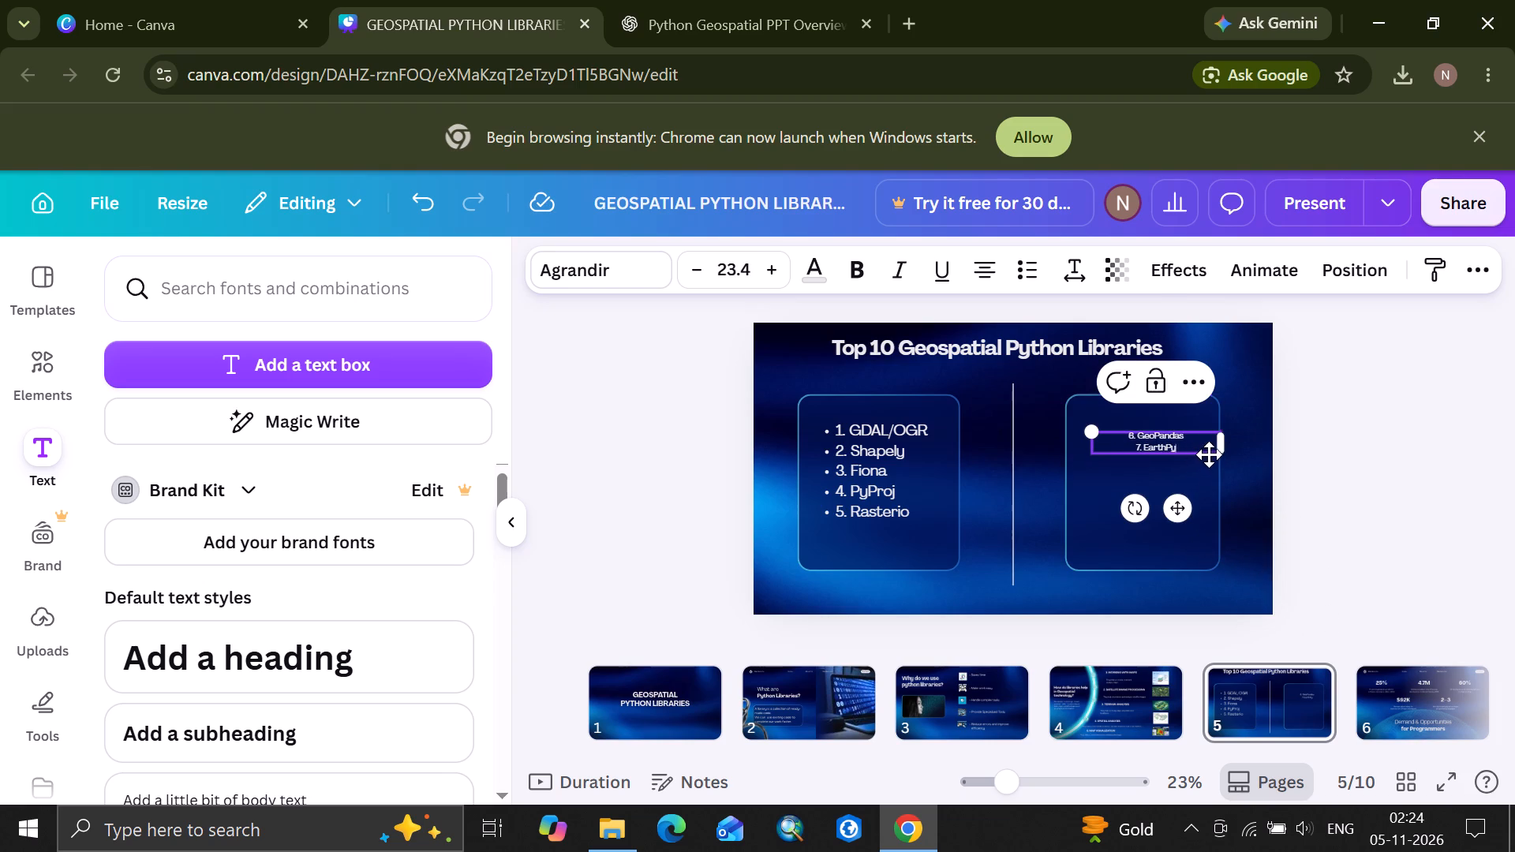
# Enlarge the "6. GeoPandas" line in the right card to font size 25.4.
pyautogui.moveTo(1221, 453); pyautogui.dragTo(1219, 484)
pyautogui.click(1191, 440)
pyautogui.moveTo(1191, 439); pyautogui.dragTo(1126, 439)
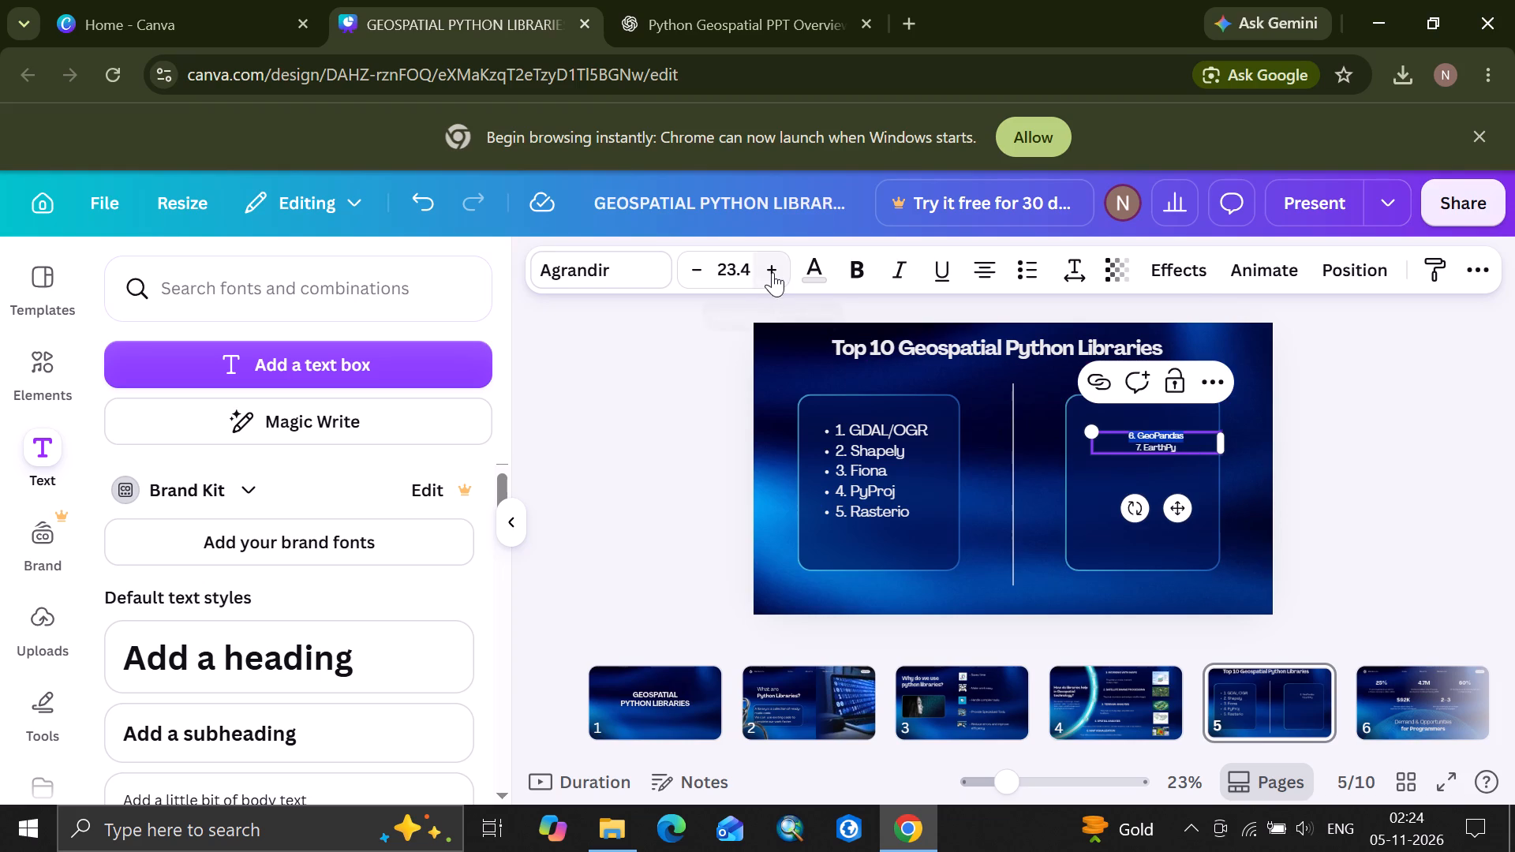
pyautogui.doubleClick(772, 271)
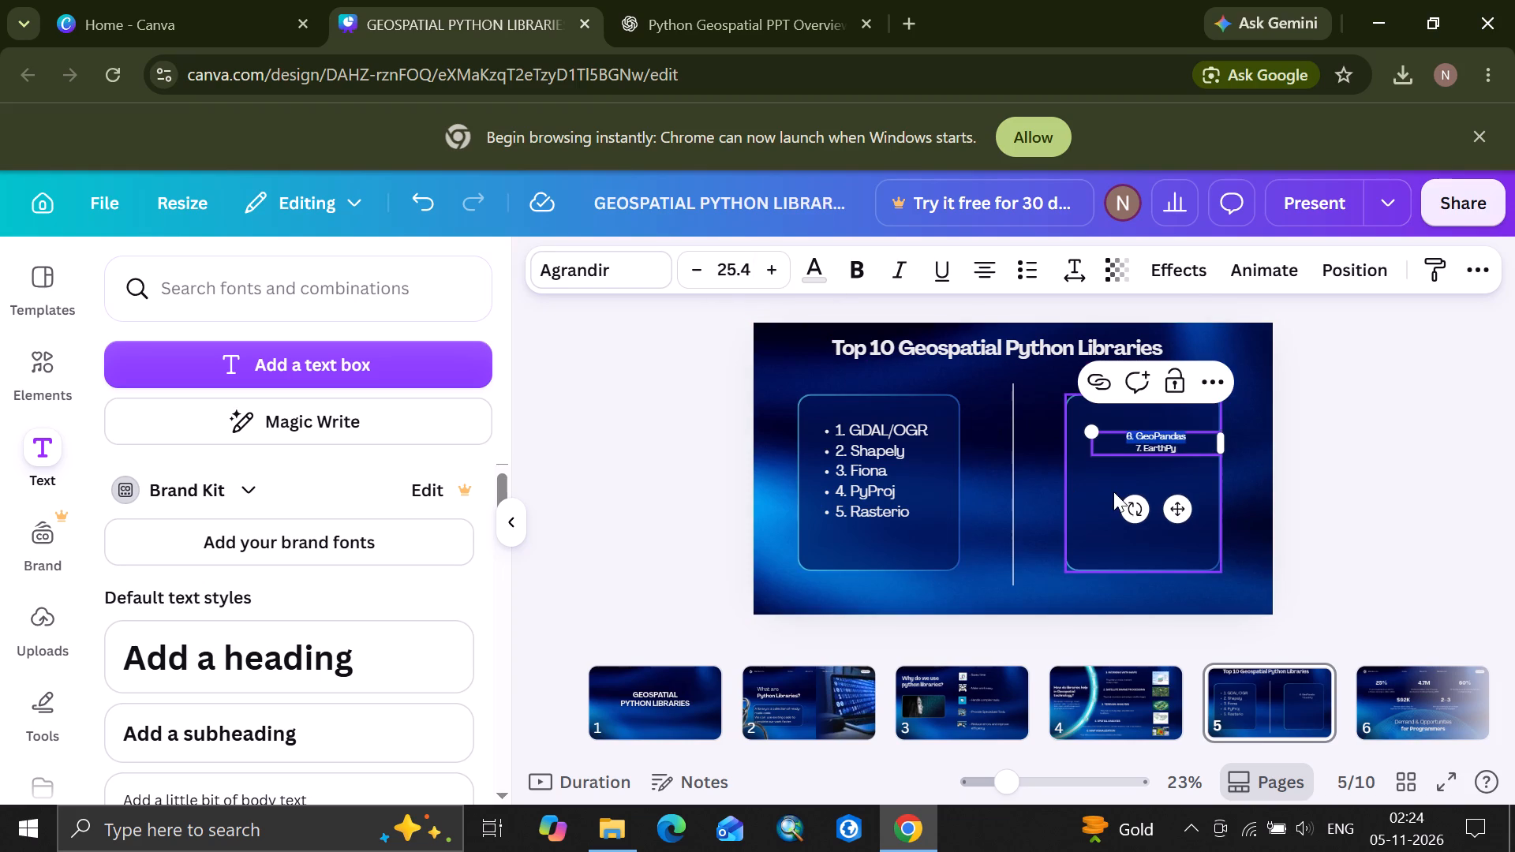
pyautogui.click(1113, 491)
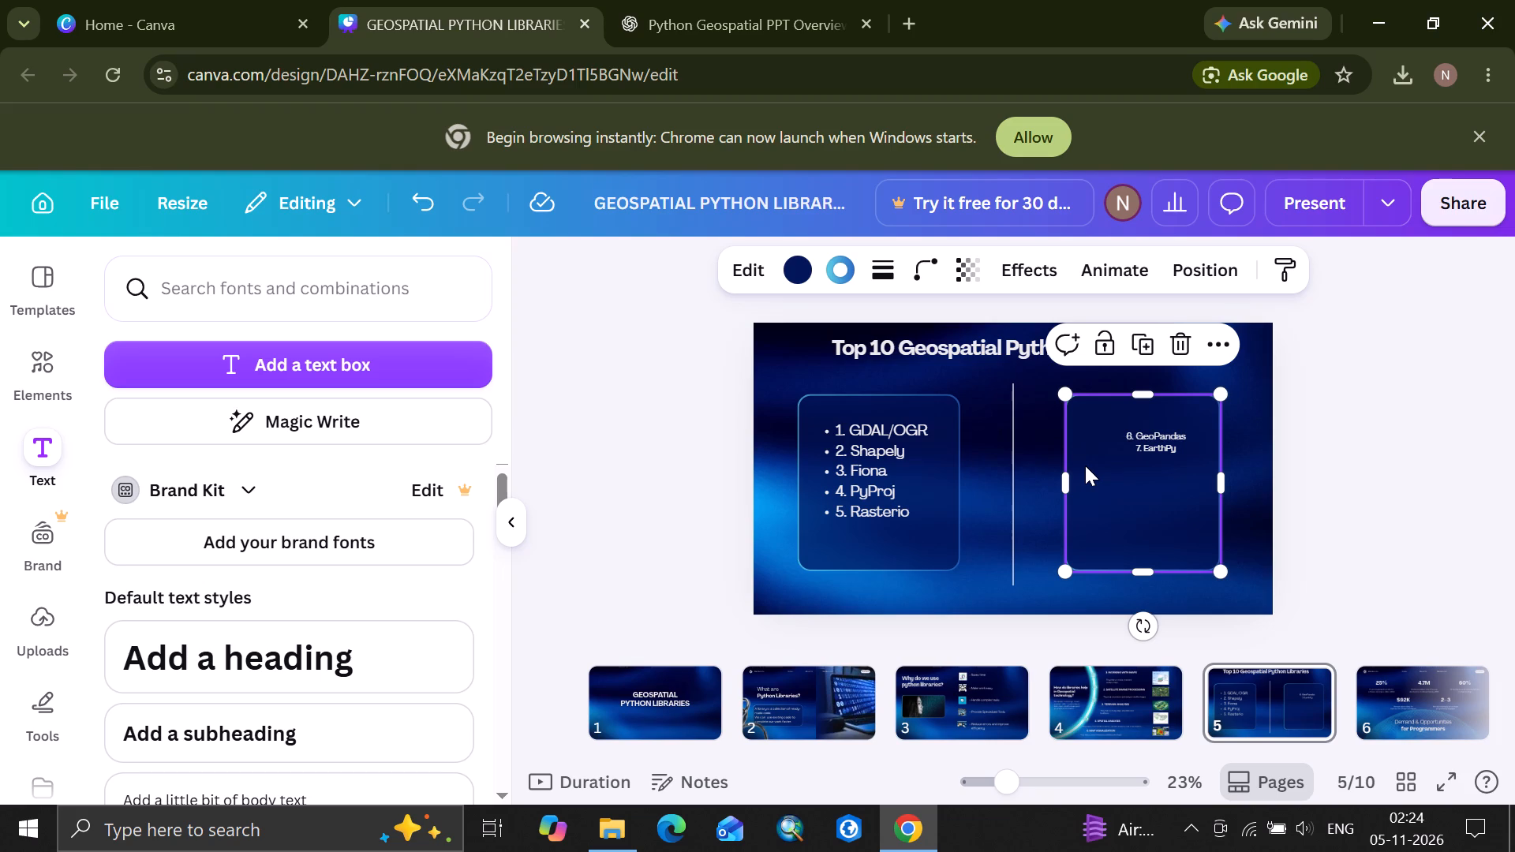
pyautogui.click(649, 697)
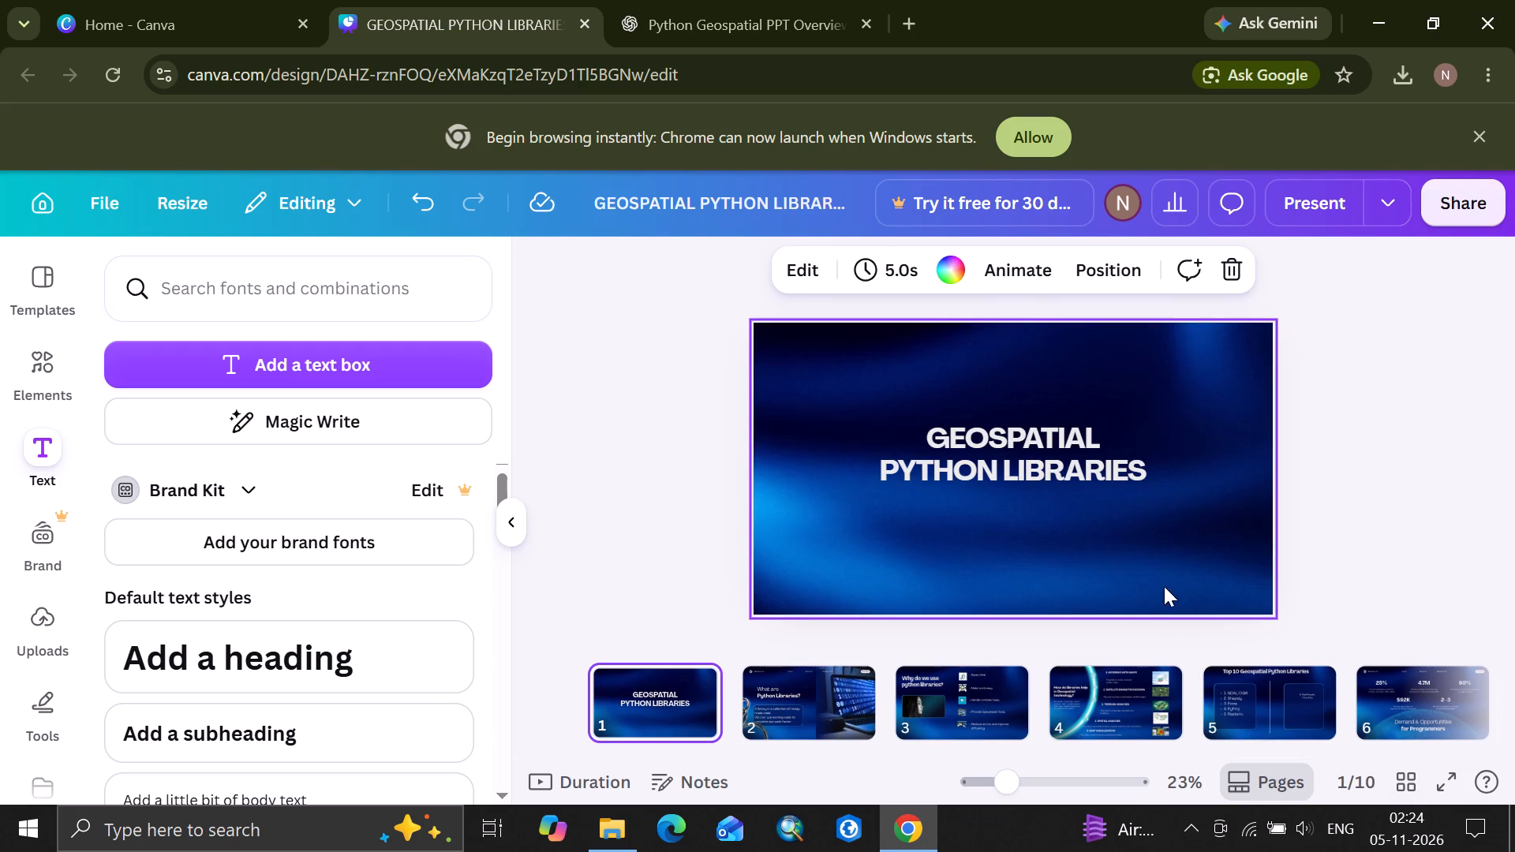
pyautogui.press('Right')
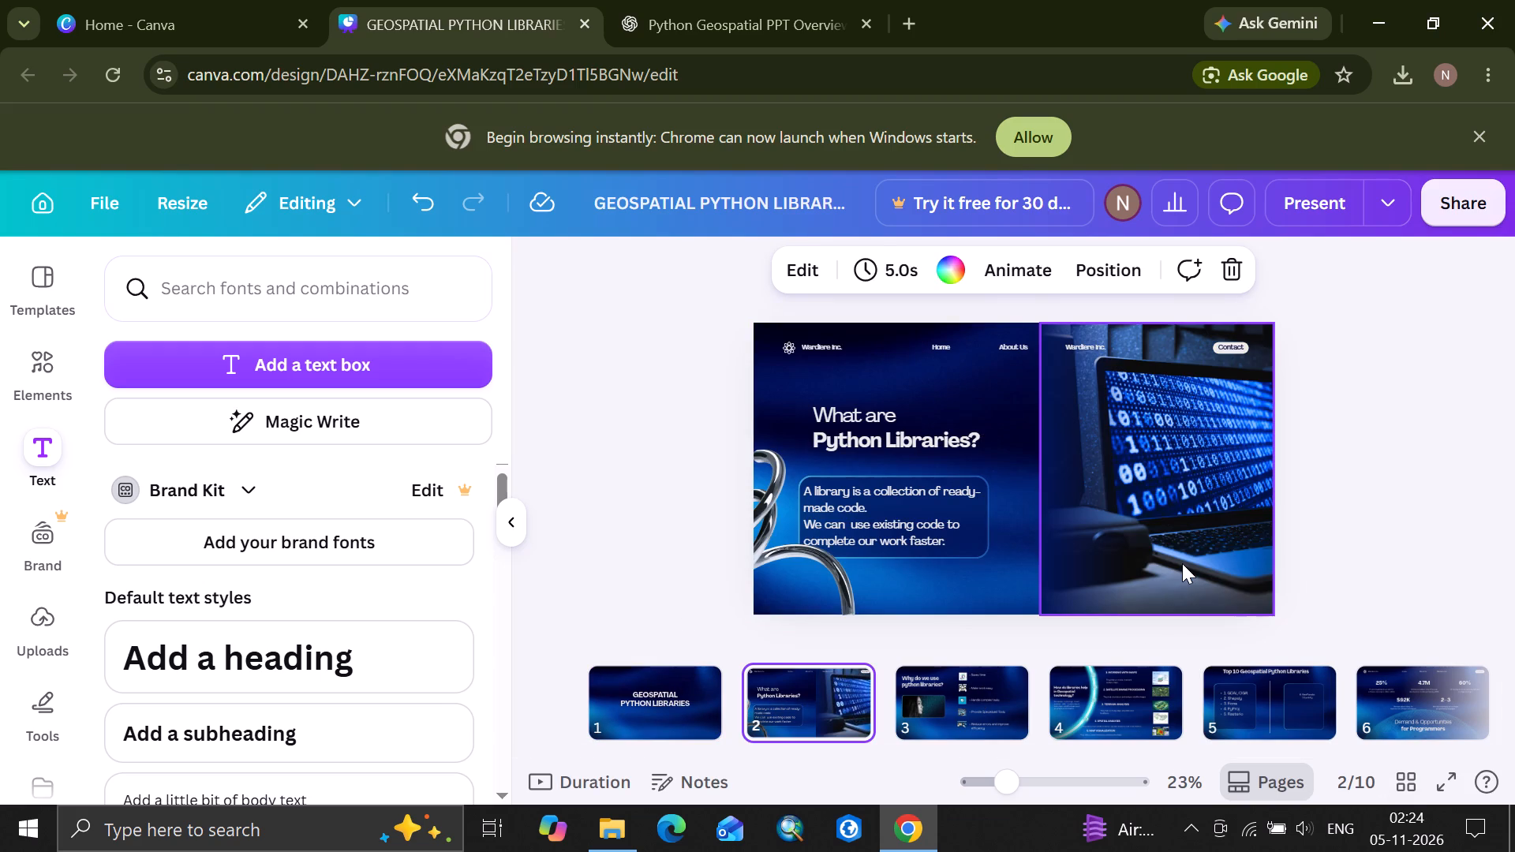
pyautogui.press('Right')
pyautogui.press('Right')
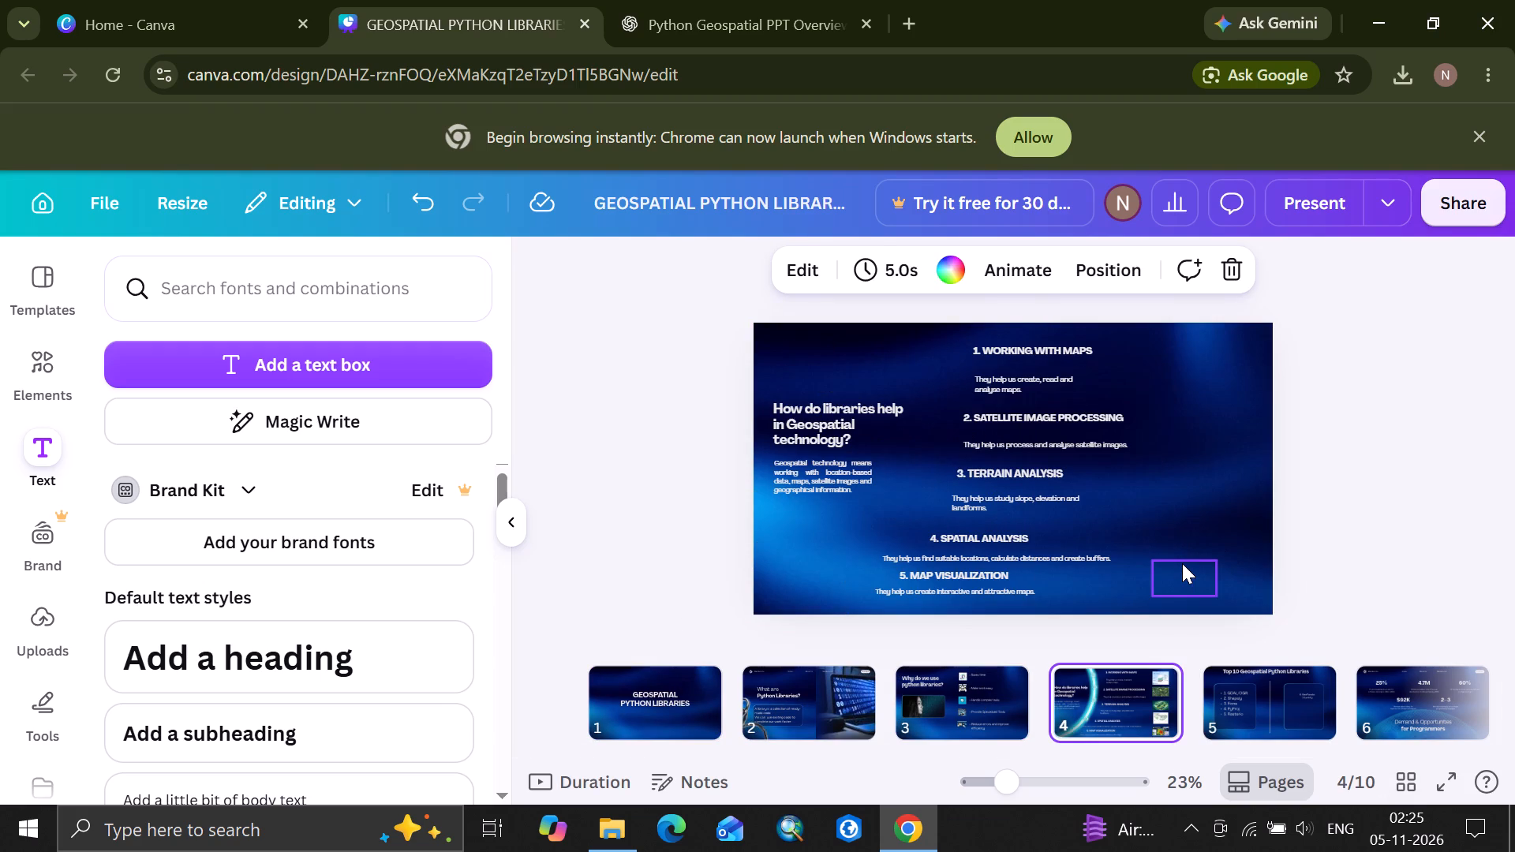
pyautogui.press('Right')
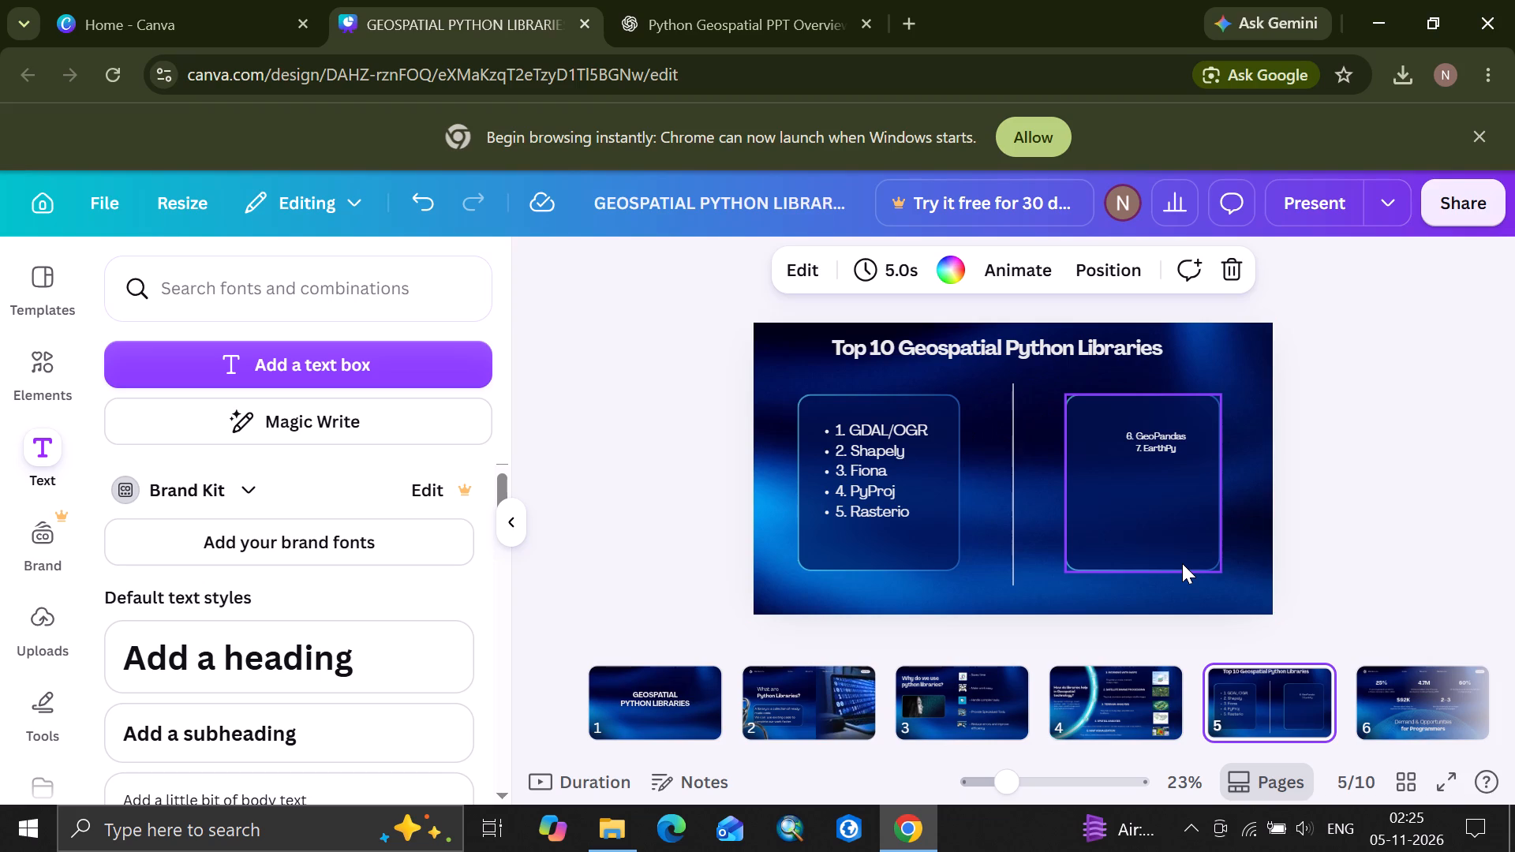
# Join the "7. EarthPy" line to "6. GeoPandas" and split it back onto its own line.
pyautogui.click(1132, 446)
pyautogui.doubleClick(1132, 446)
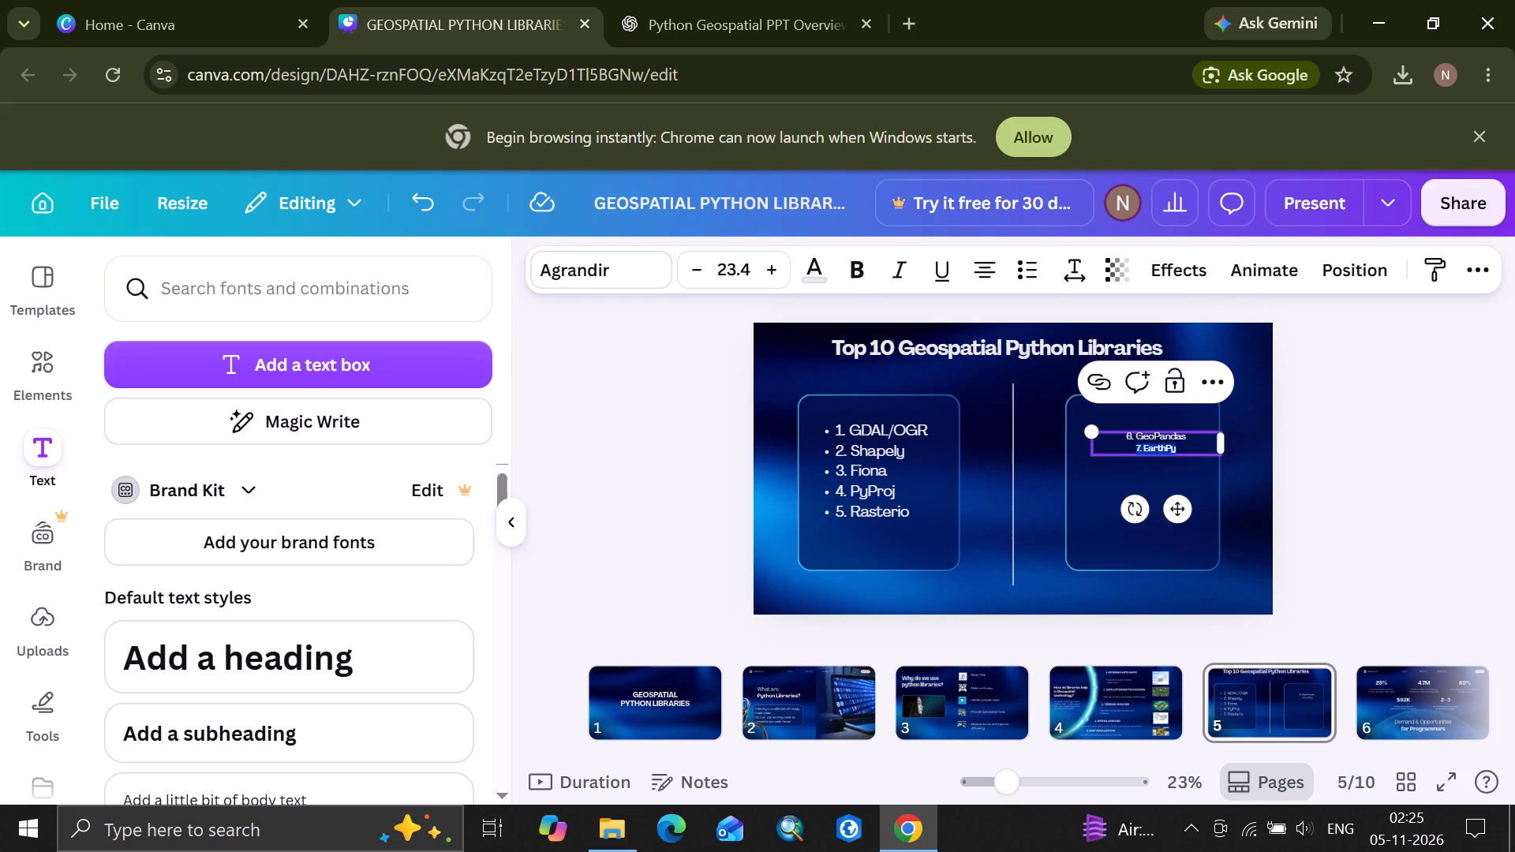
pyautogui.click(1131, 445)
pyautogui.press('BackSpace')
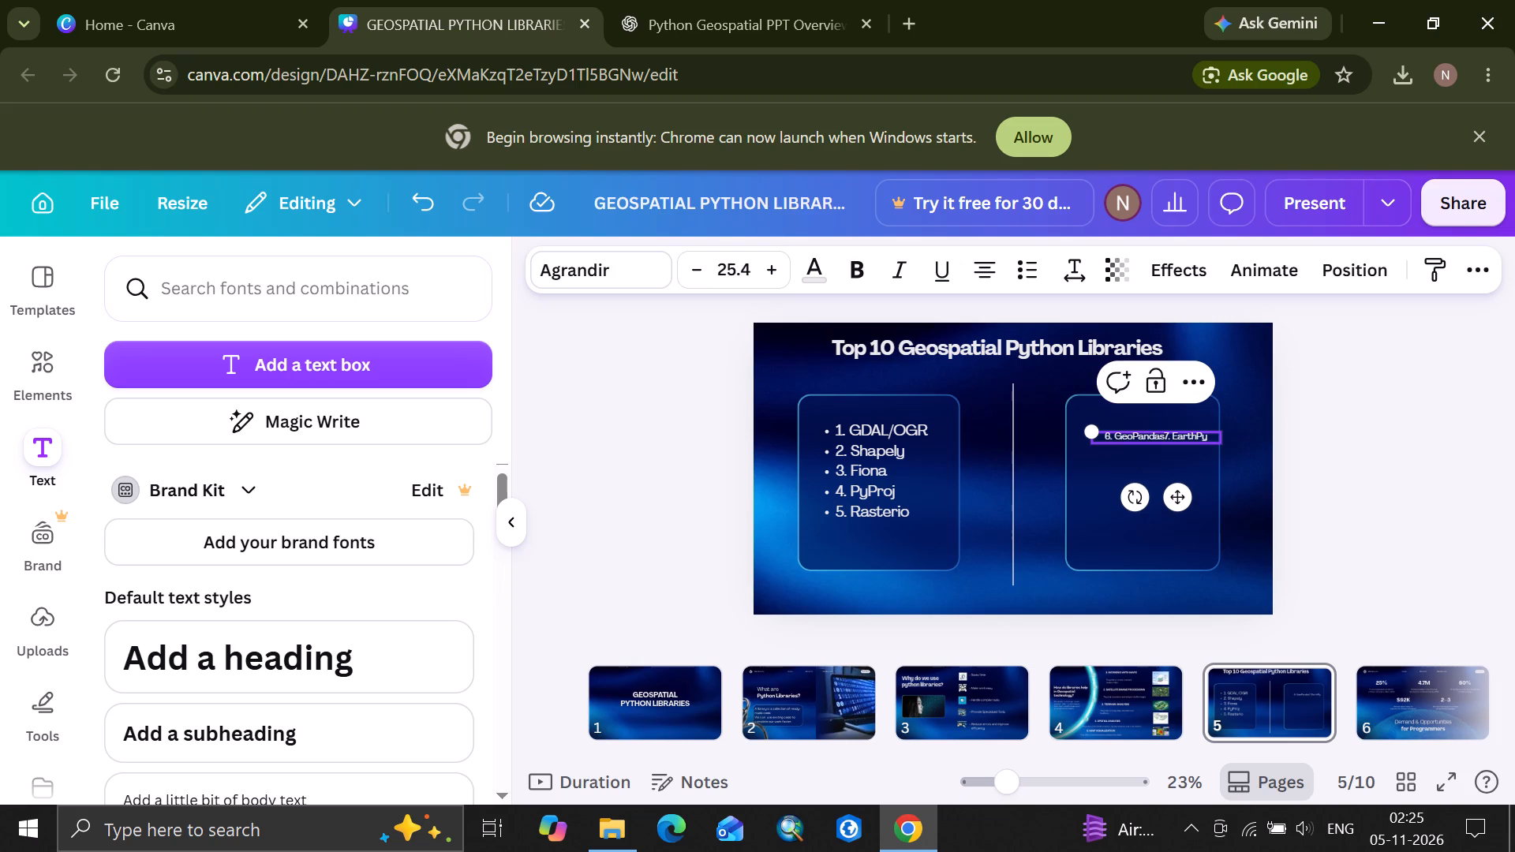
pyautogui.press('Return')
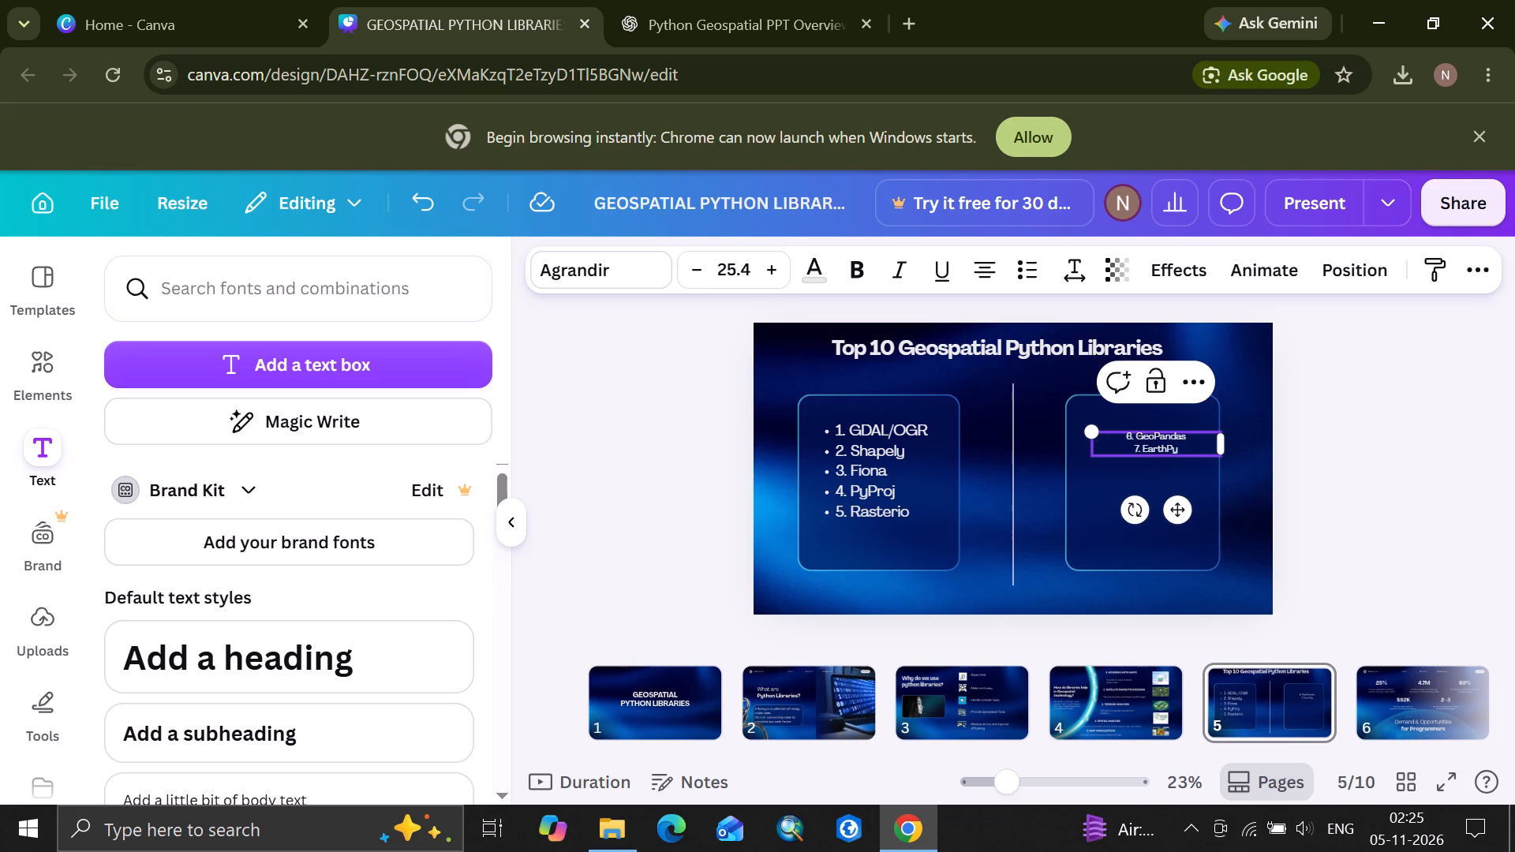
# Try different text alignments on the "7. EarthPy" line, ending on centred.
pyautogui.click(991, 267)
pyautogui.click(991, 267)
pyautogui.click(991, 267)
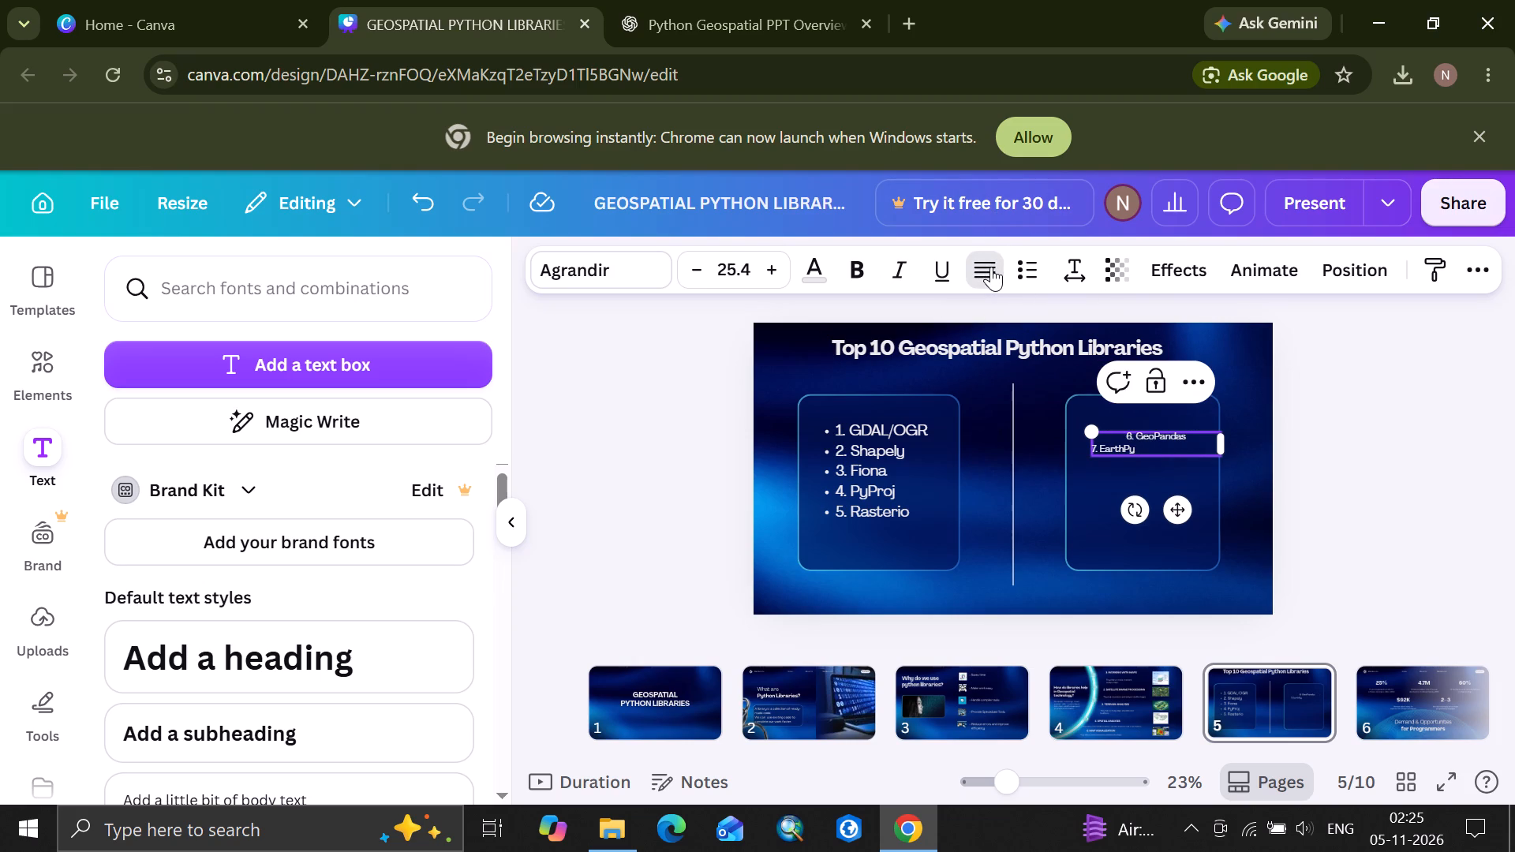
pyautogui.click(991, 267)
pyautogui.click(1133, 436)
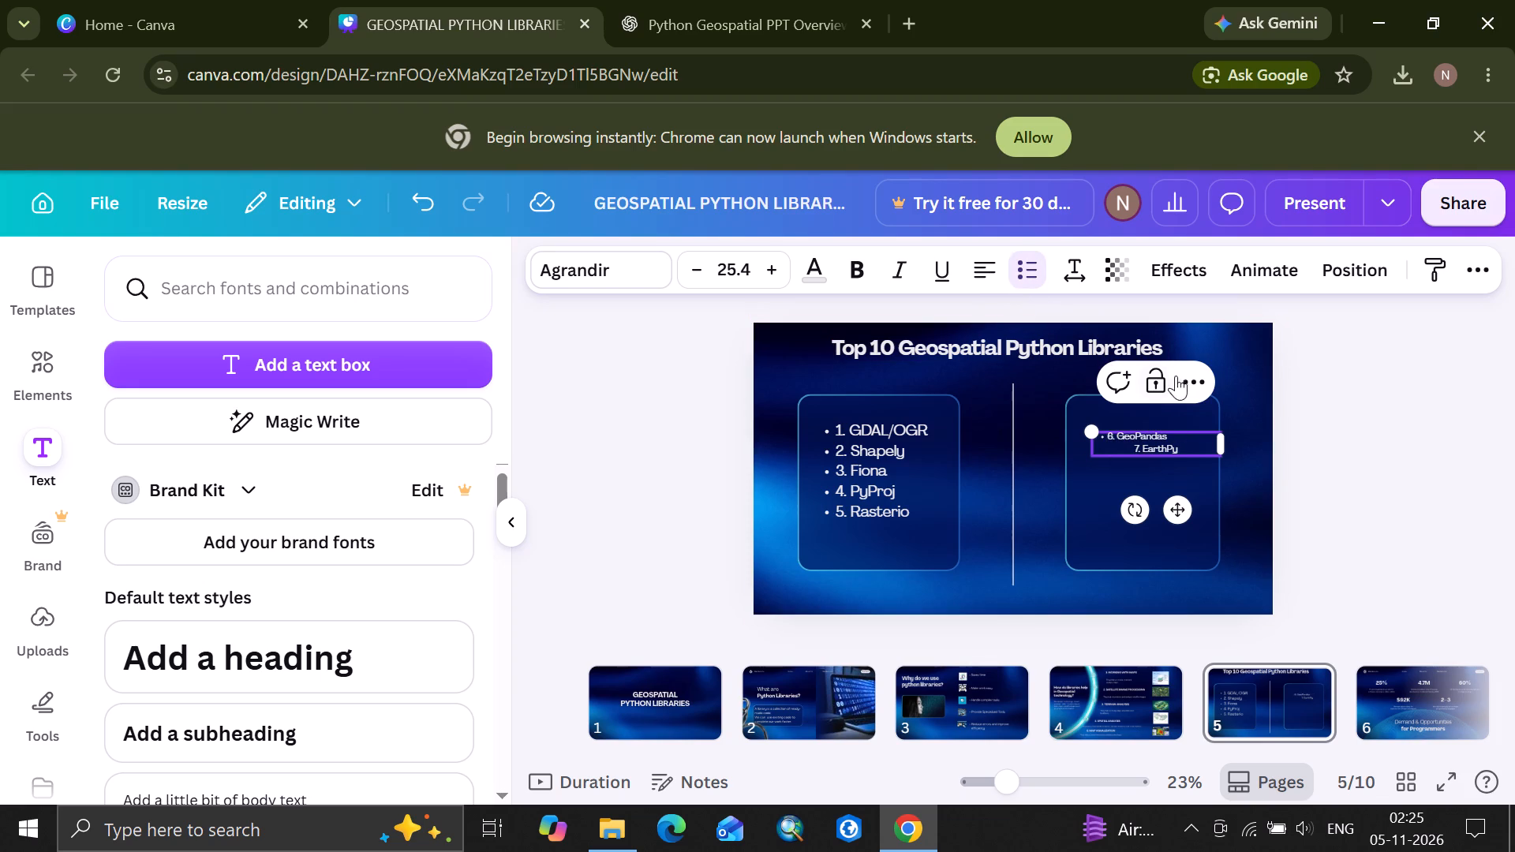
# Add a bullet below "6. GeoPandas" and copy the centred "7. EarthPy" text into it.
pyautogui.click(1173, 432)
pyautogui.press('Return')
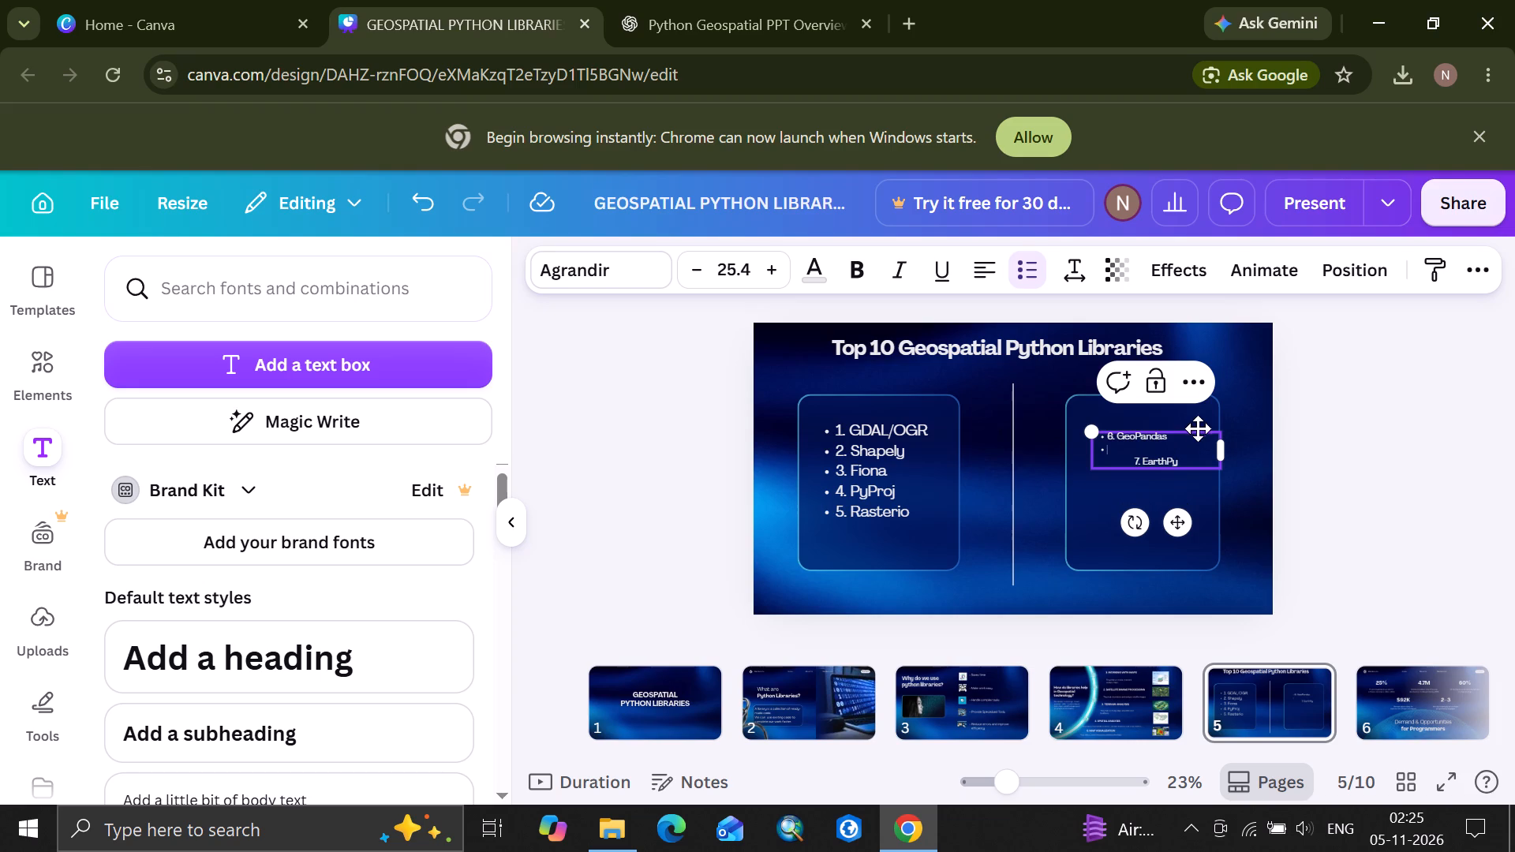
pyautogui.moveTo(1181, 459); pyautogui.dragTo(1178, 459)
pyautogui.moveTo(1178, 459); pyautogui.dragTo(1125, 465)
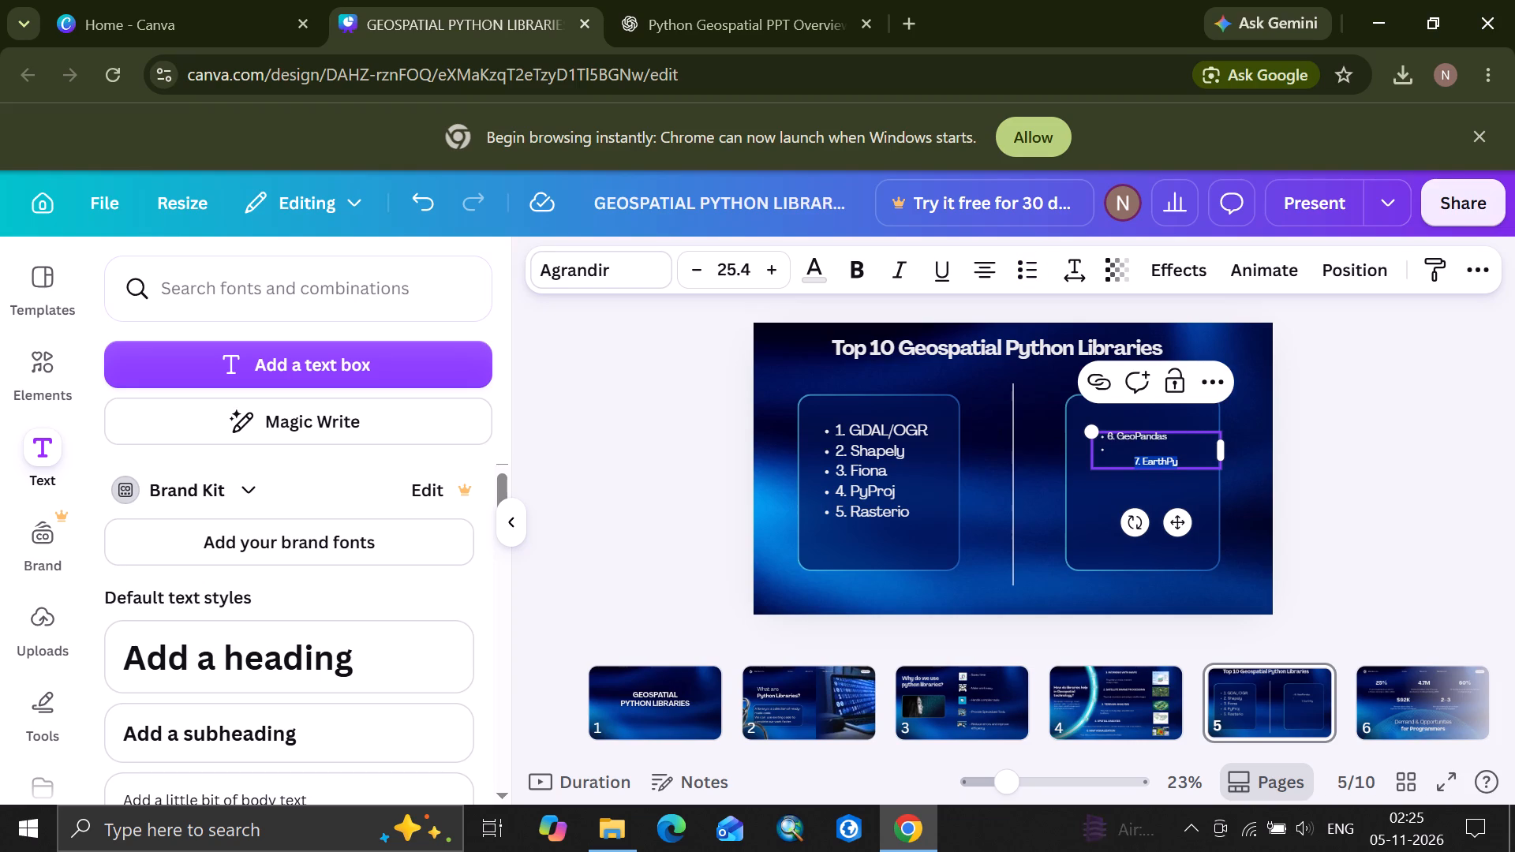
pyautogui.hotkey('ctrl', 'c')
pyautogui.click(1115, 451)
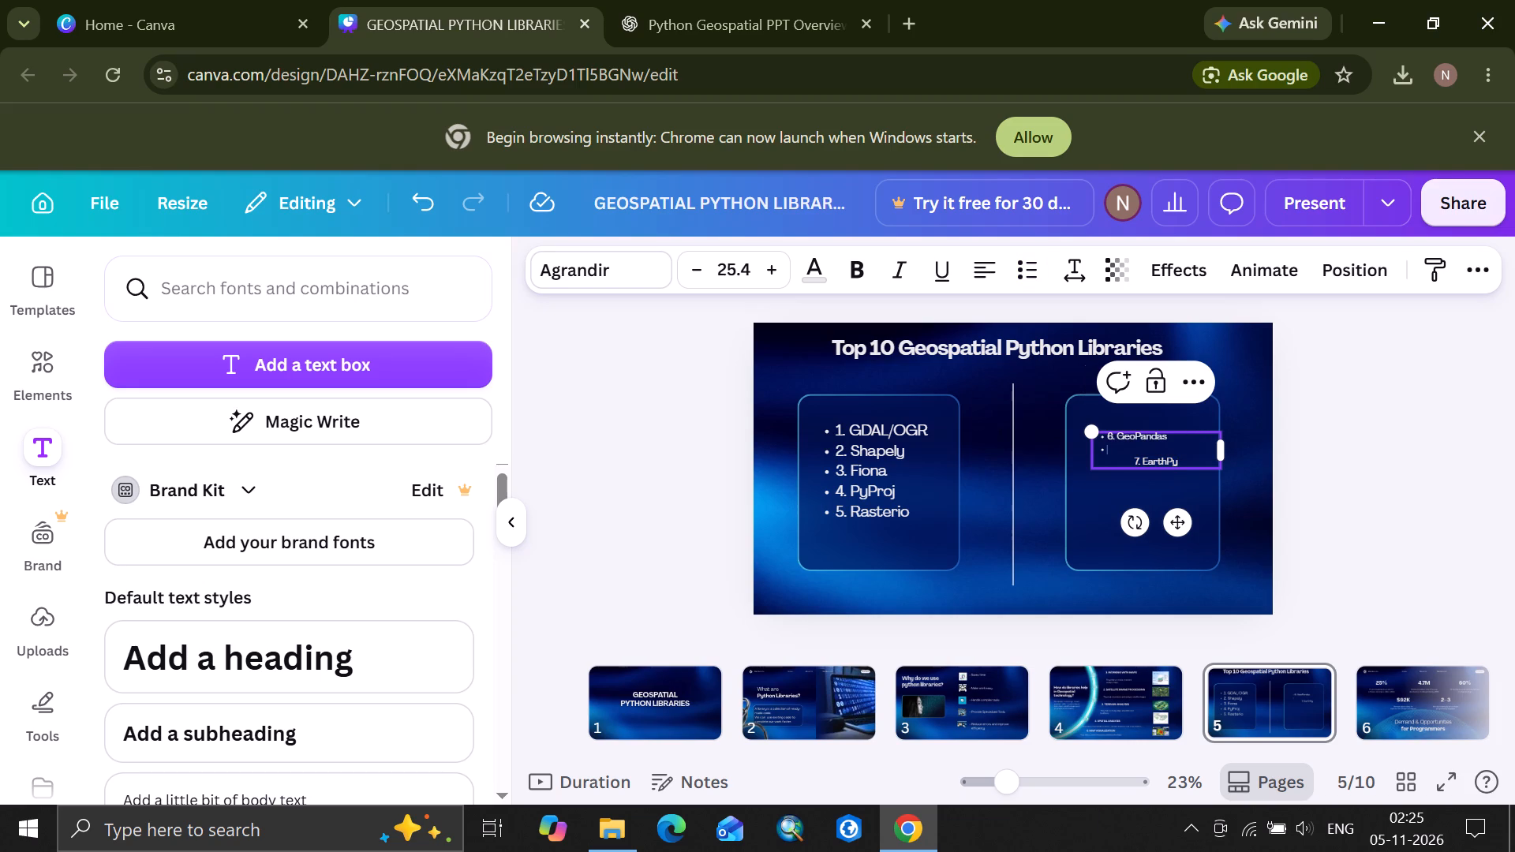
pyautogui.hotkey('ctrl', 'v')
pyautogui.click(1183, 455)
pyautogui.click(1188, 456)
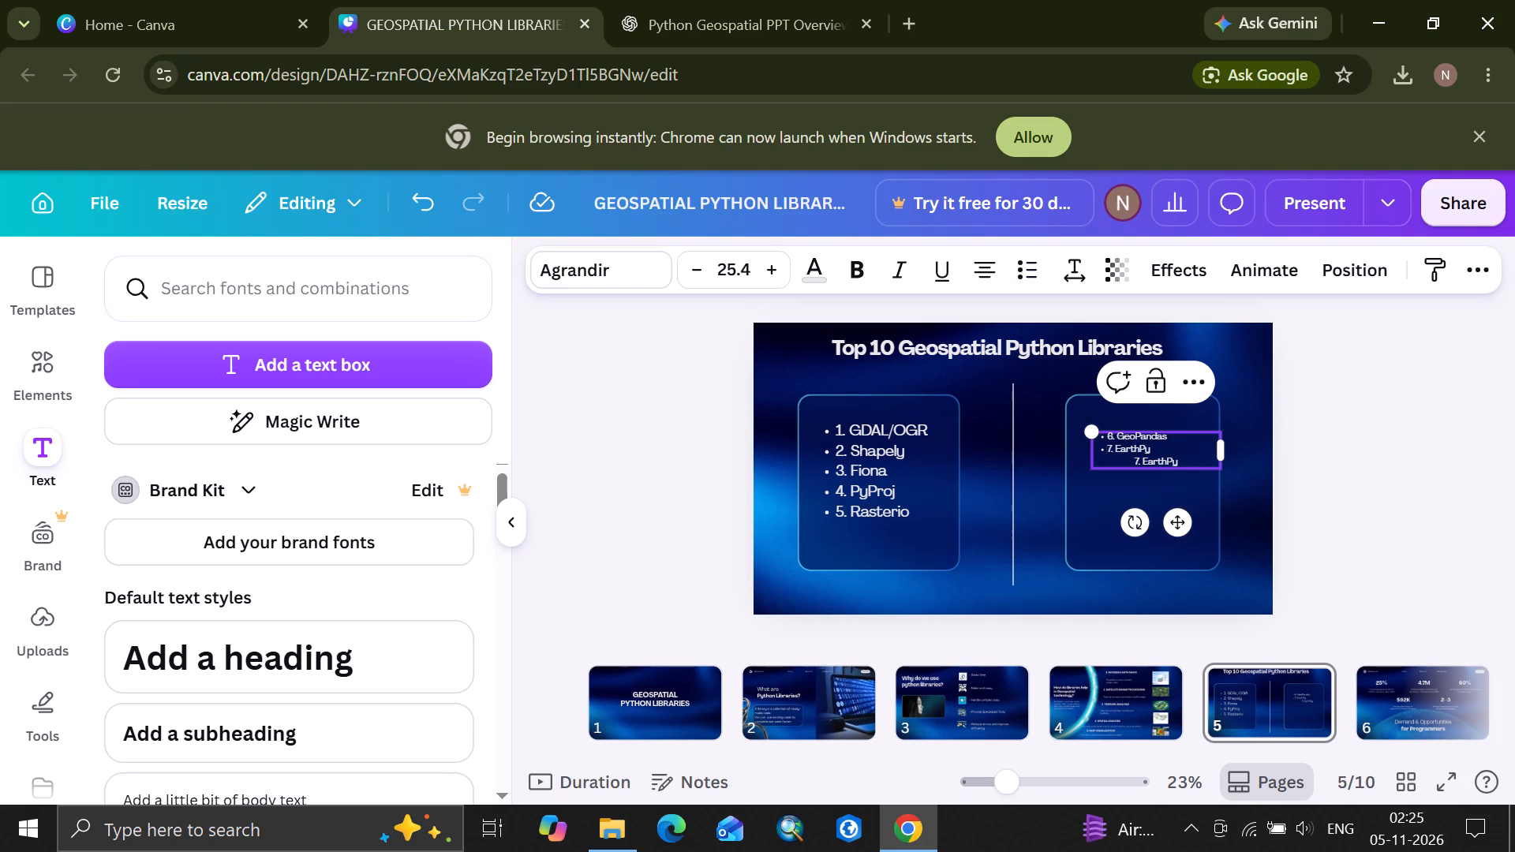
pyautogui.click(1188, 458)
pyautogui.click(1188, 463)
pyautogui.press('BackSpace')
pyautogui.press('BackSpace')
pyautogui.press('BackSpace')
pyautogui.press('BackSpace')
pyautogui.press('BackSpace')
pyautogui.press('BackSpace')
pyautogui.press('BackSpace')
pyautogui.press('BackSpace')
pyautogui.press('BackSpace')
pyautogui.press('BackSpace')
pyautogui.press('BackSpace')
pyautogui.press('BackSpace')
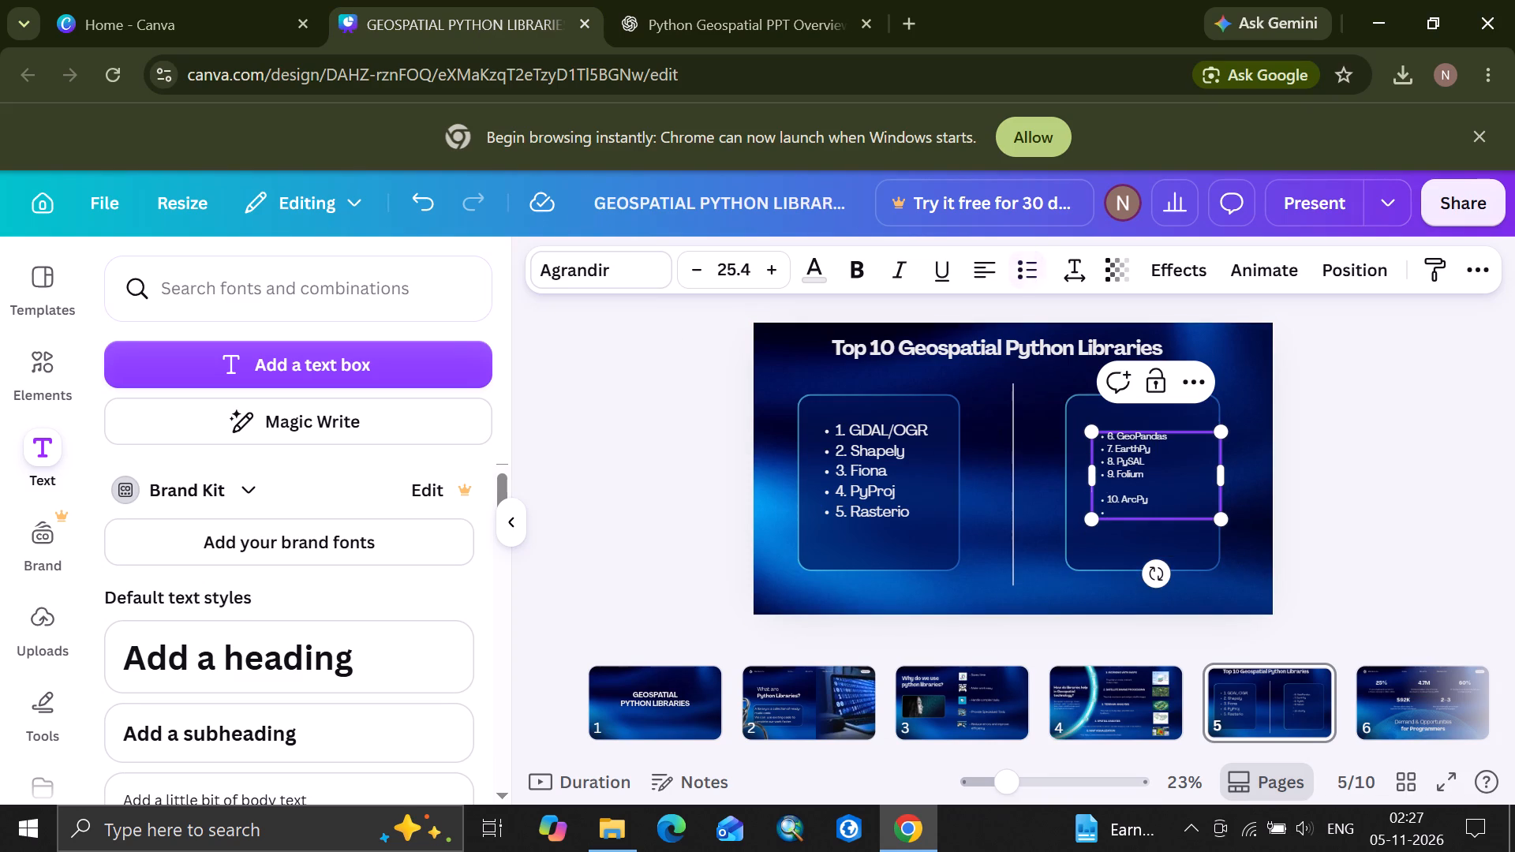
pyautogui.press('BackSpace')
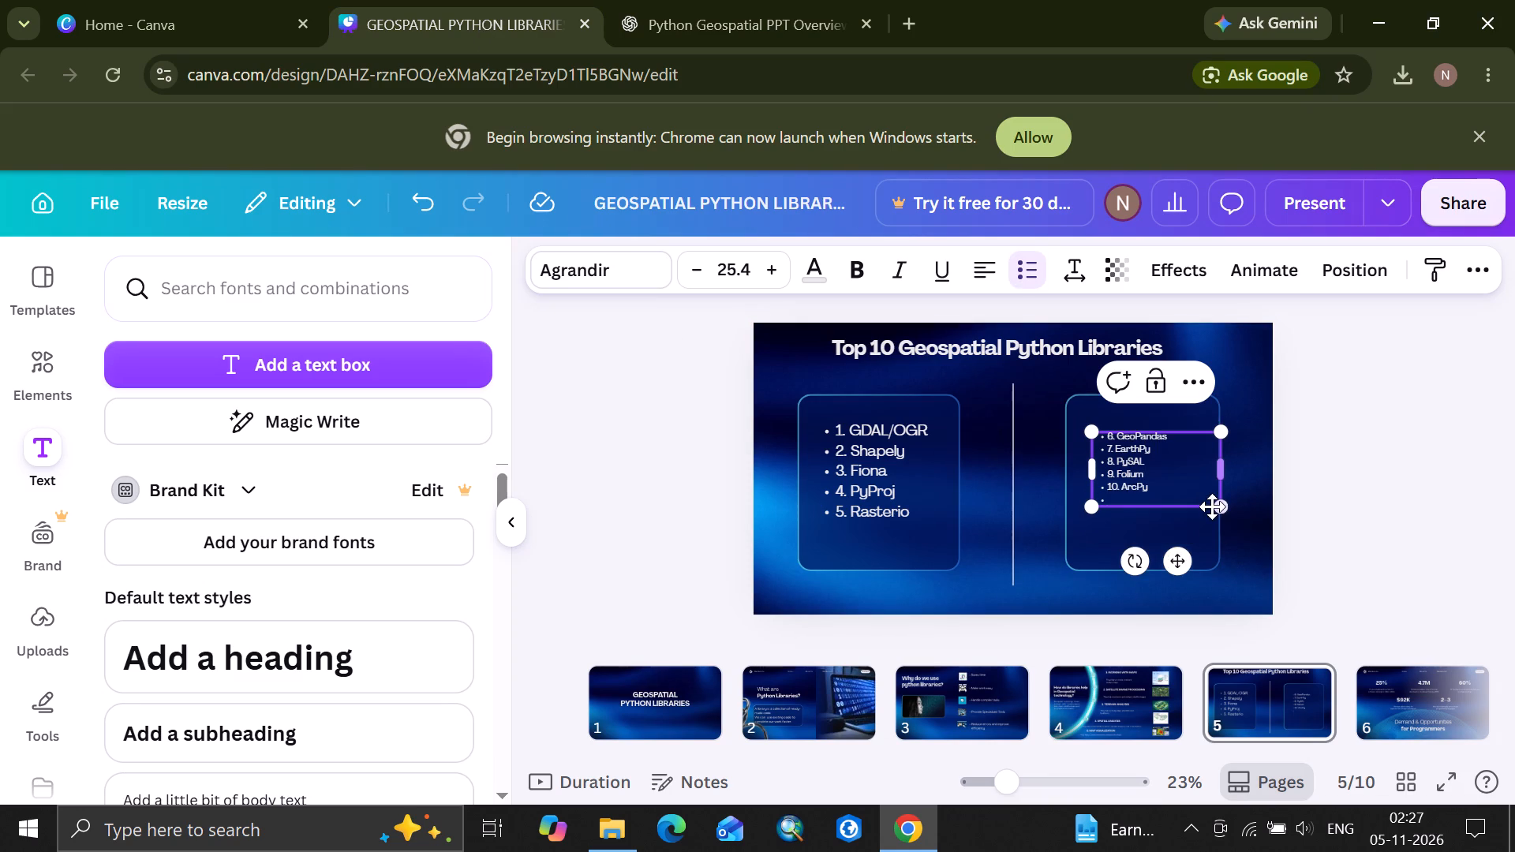
# Scale up the right card's library list to a font size of about 40.2, keeping its text box close to the card's width.
pyautogui.moveTo(1222, 508); pyautogui.dragTo(1162, 689)
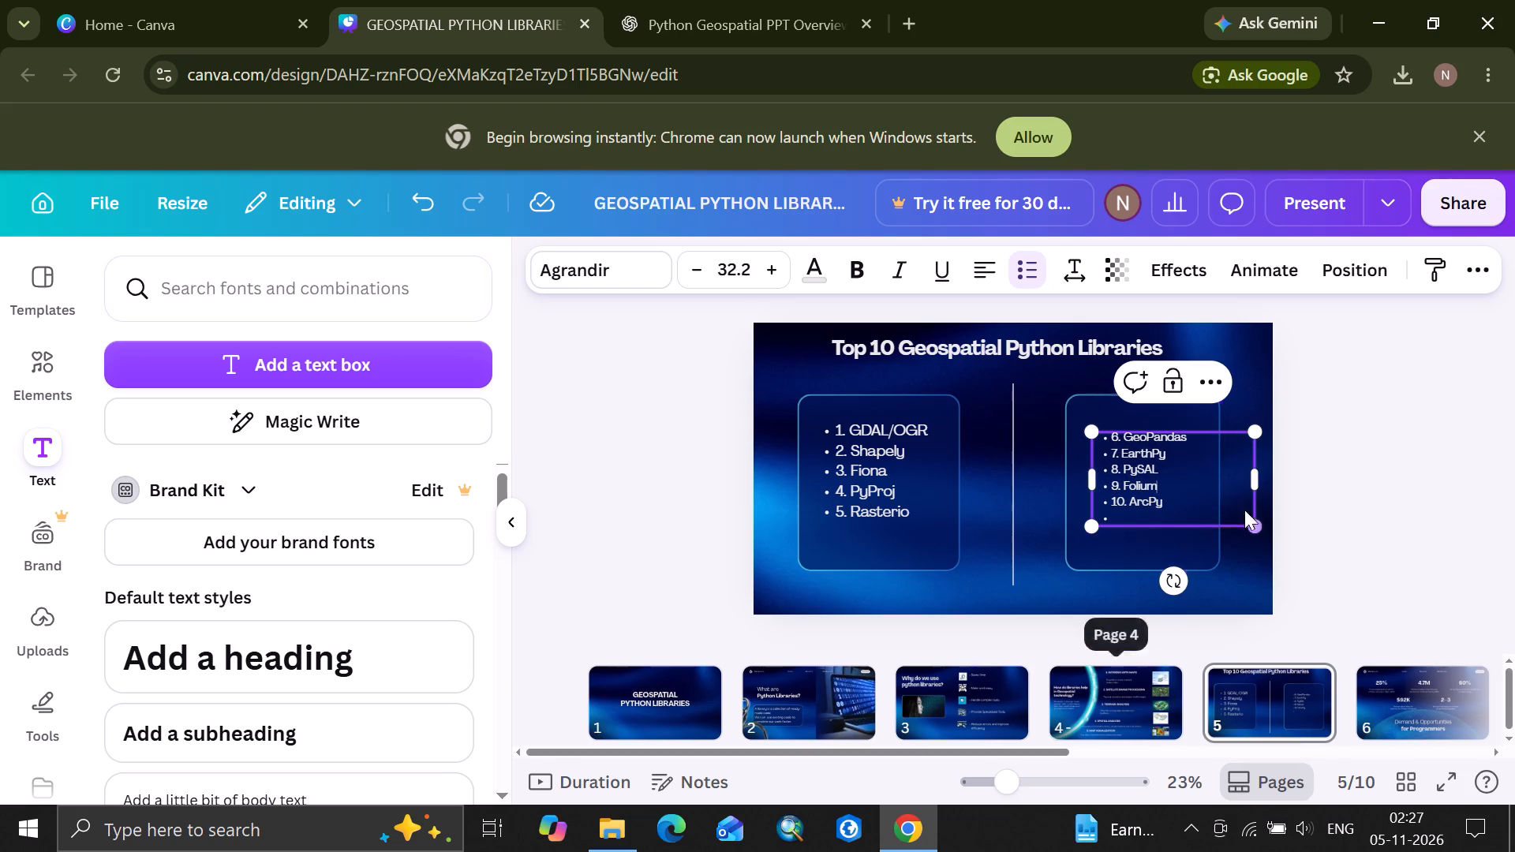
pyautogui.moveTo(1256, 473); pyautogui.dragTo(1214, 480)
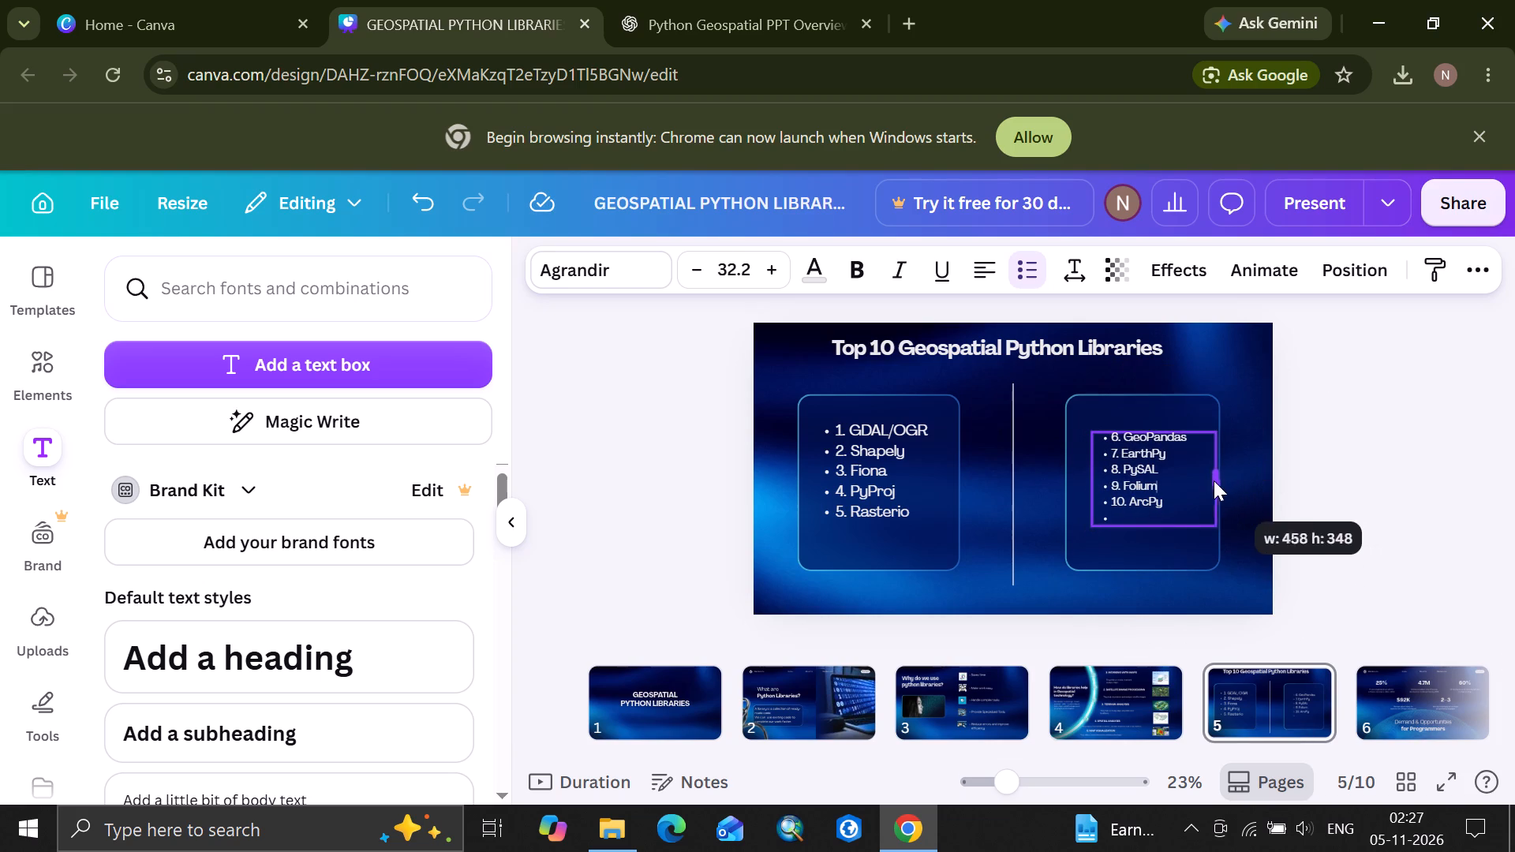
pyautogui.moveTo(1214, 480); pyautogui.dragTo(1205, 482)
pyautogui.moveTo(1172, 488); pyautogui.dragTo(1165, 485)
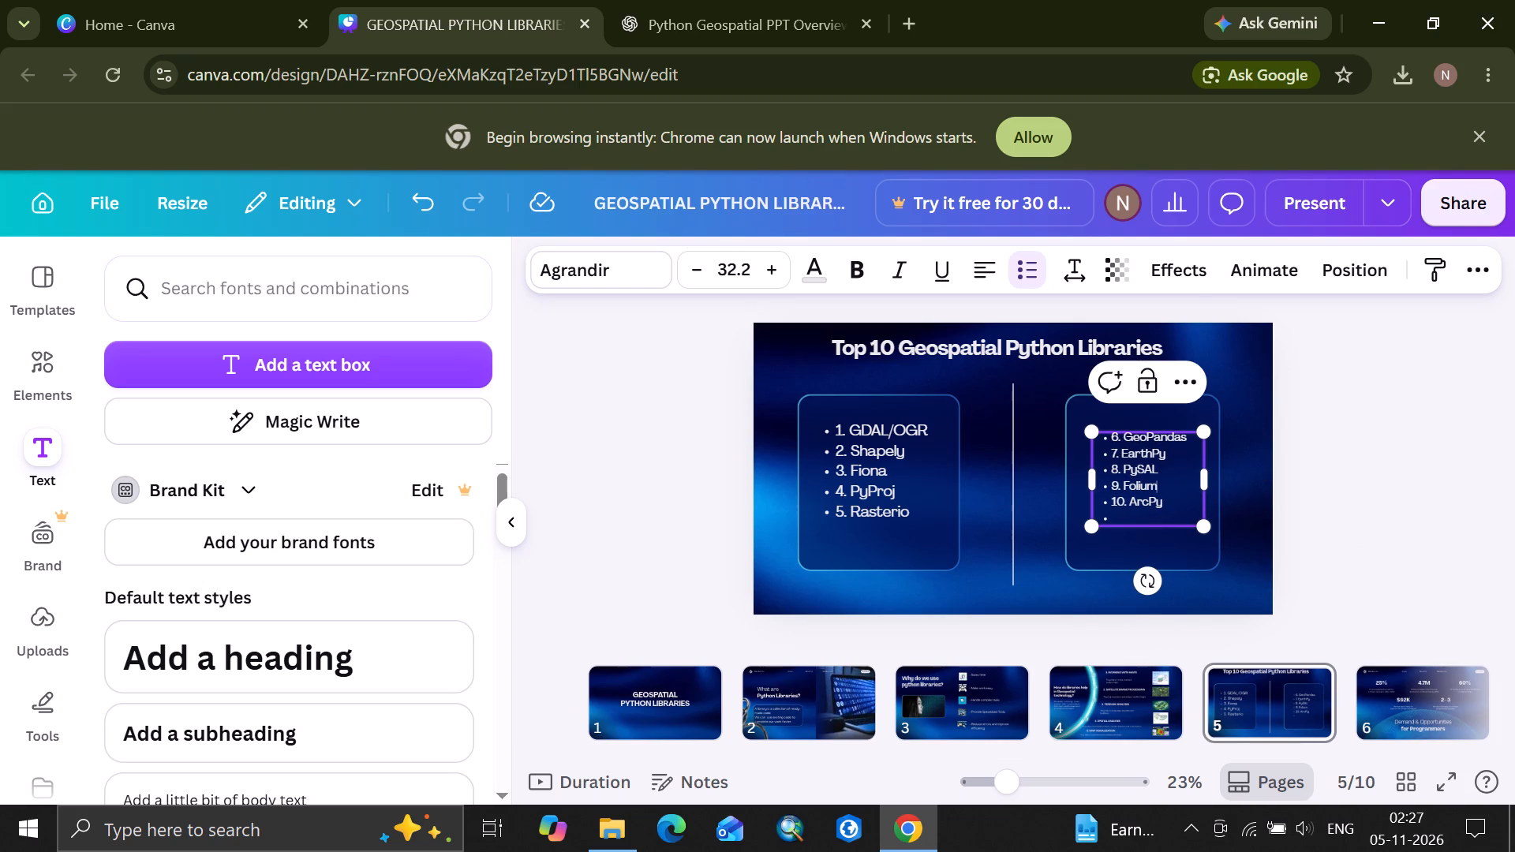
pyautogui.moveTo(1165, 485); pyautogui.dragTo(1160, 481)
pyautogui.moveTo(1204, 527); pyautogui.dragTo(1197, 570)
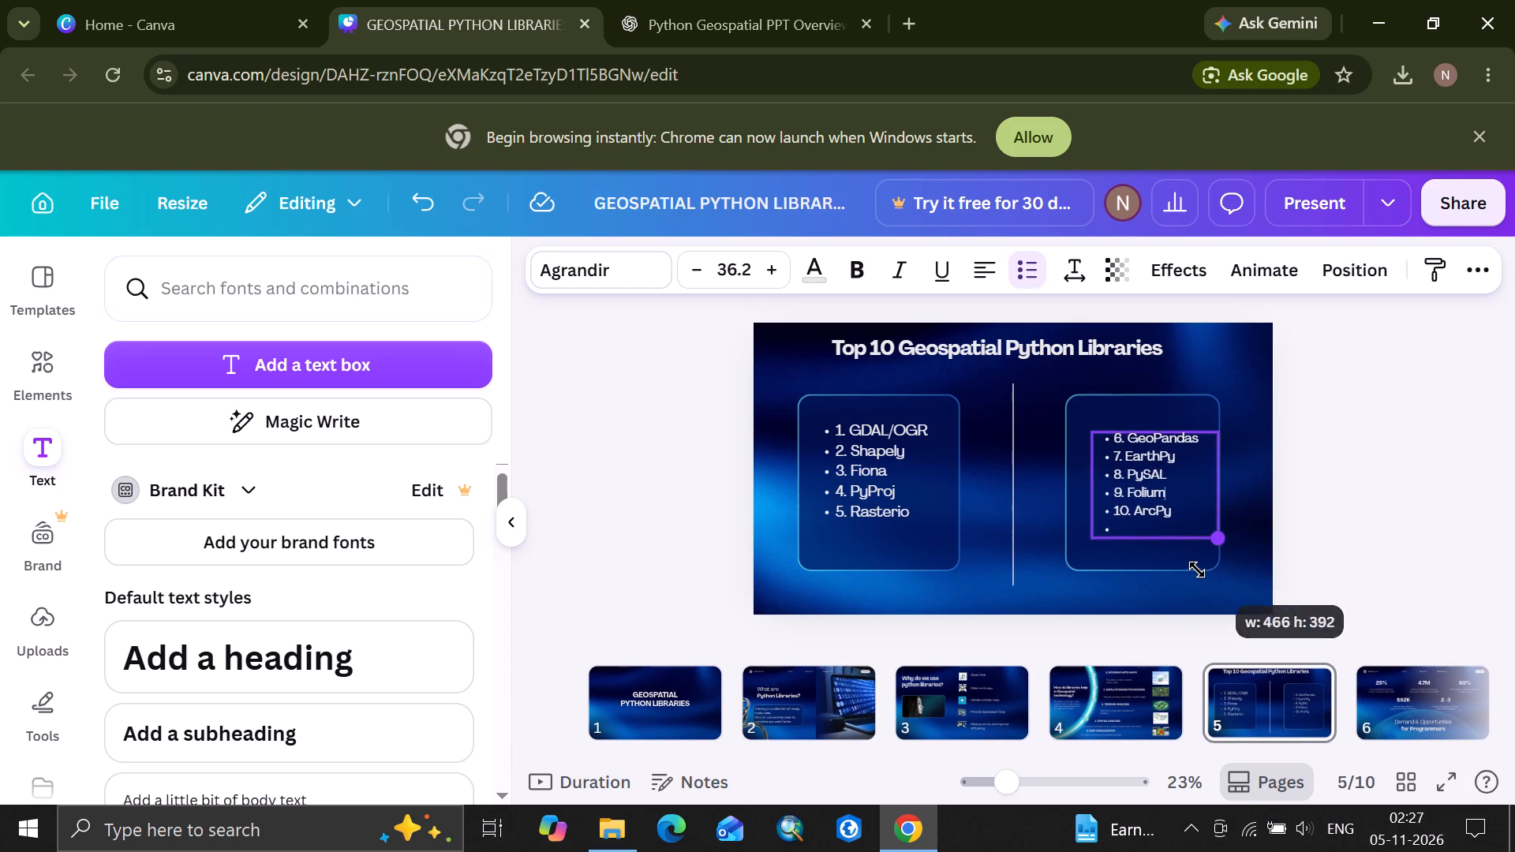
pyautogui.moveTo(1197, 570); pyautogui.dragTo(1188, 639)
pyautogui.click(1252, 508)
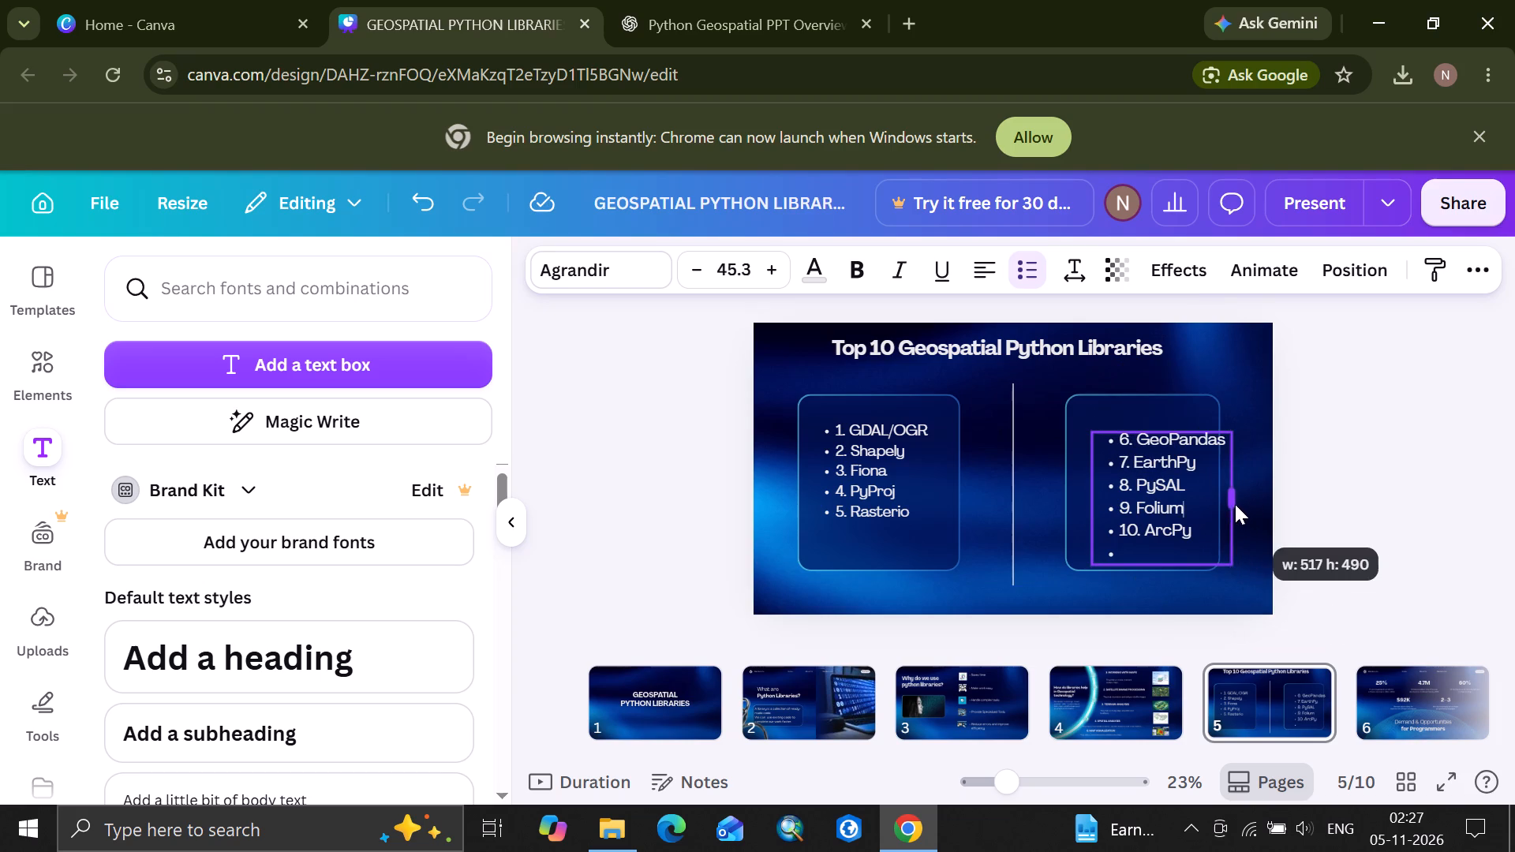
pyautogui.moveTo(1232, 503); pyautogui.dragTo(1229, 503)
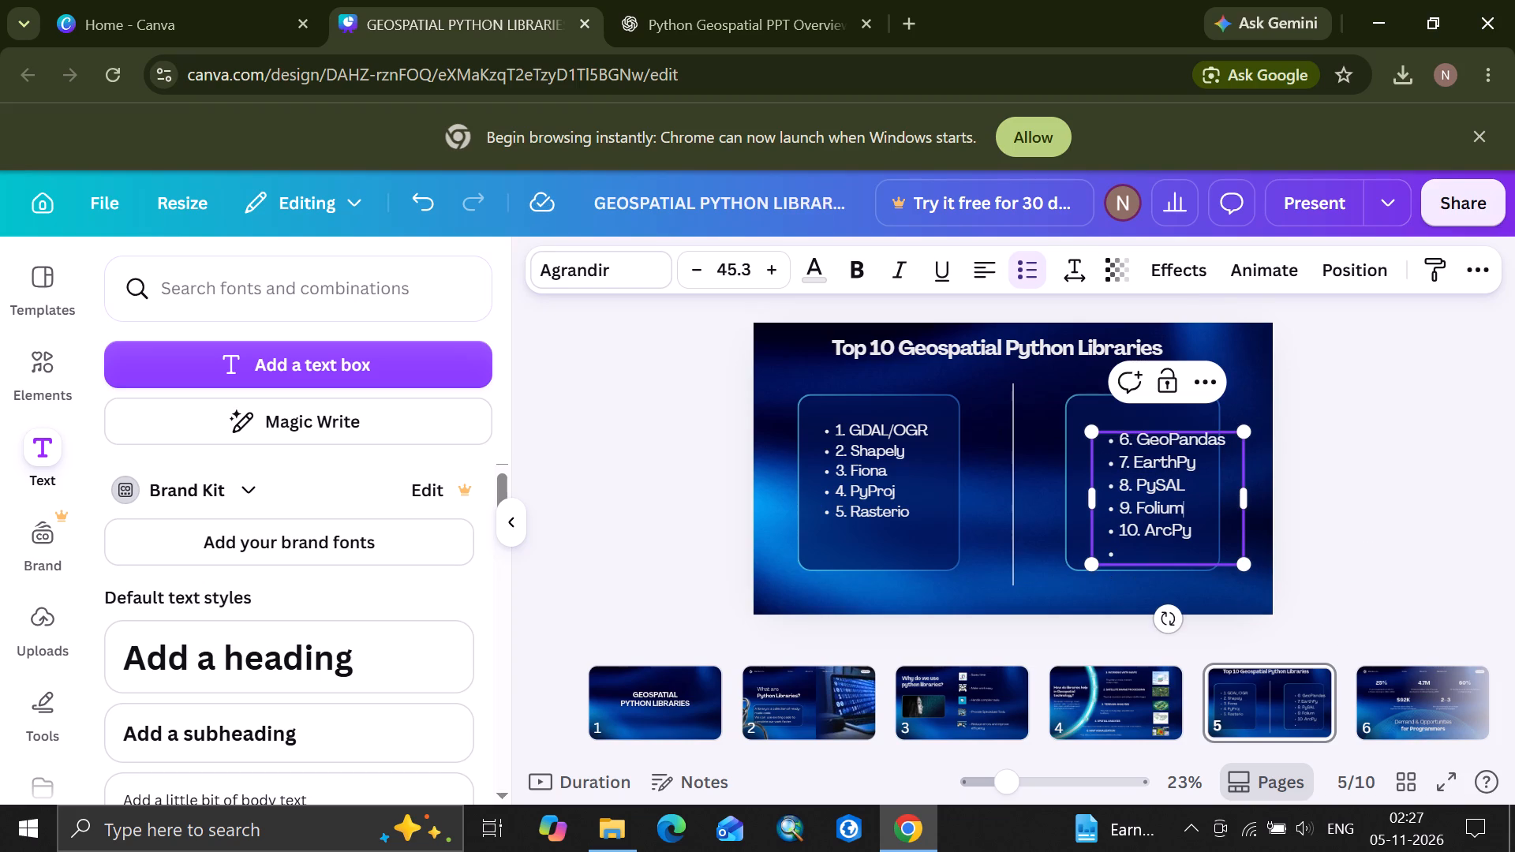
pyautogui.moveTo(1229, 503); pyautogui.dragTo(1203, 482)
pyautogui.moveTo(1245, 564); pyautogui.dragTo(1244, 564)
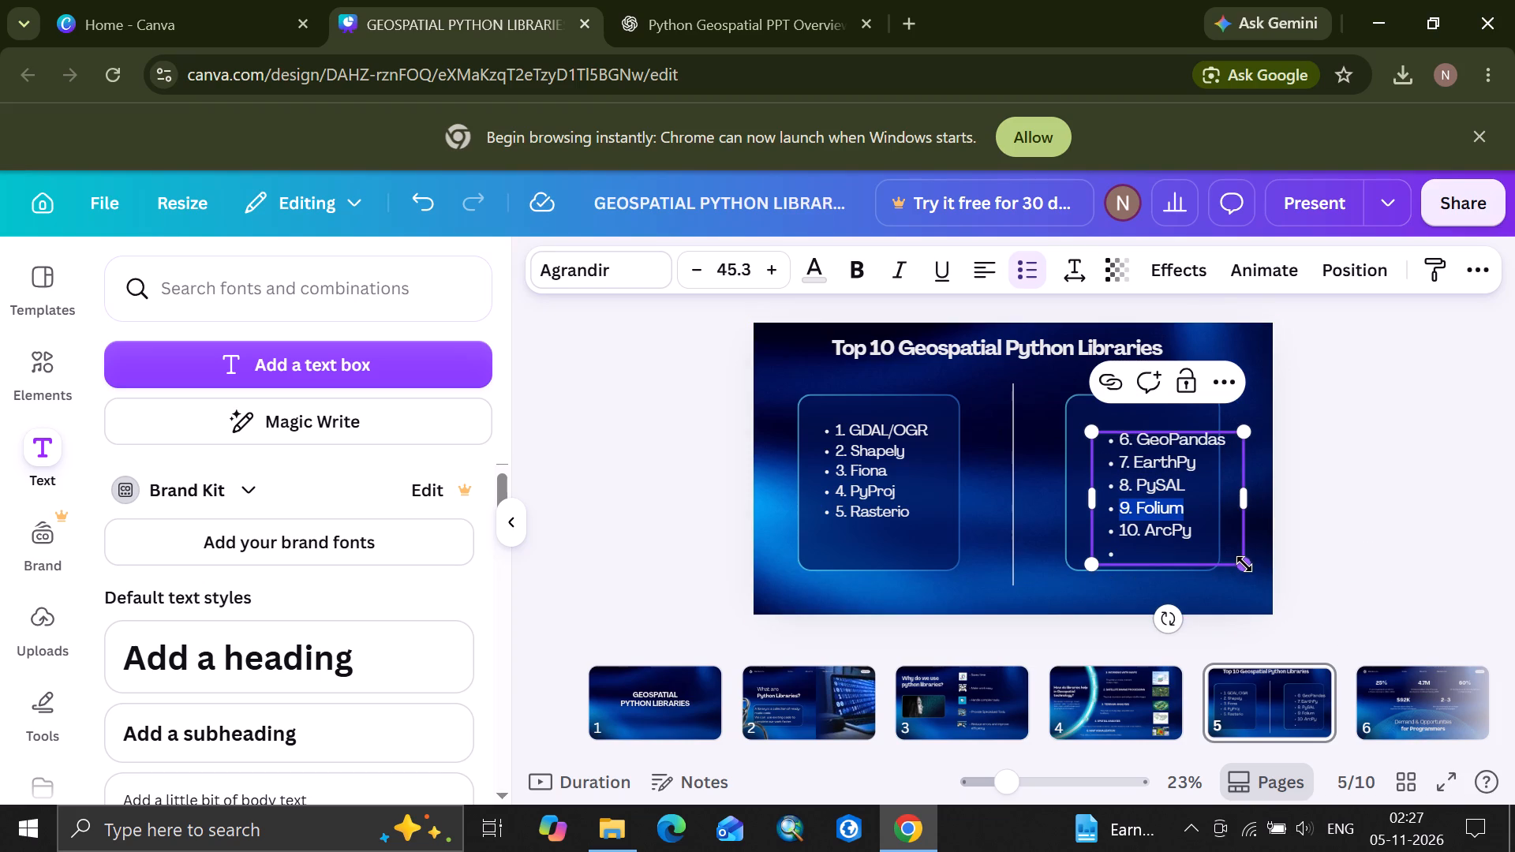
pyautogui.moveTo(1244, 564); pyautogui.dragTo(1219, 559)
# Delete the empty bullet below "10. ArcPy" at the end of the right card's list.
pyautogui.click(1146, 542)
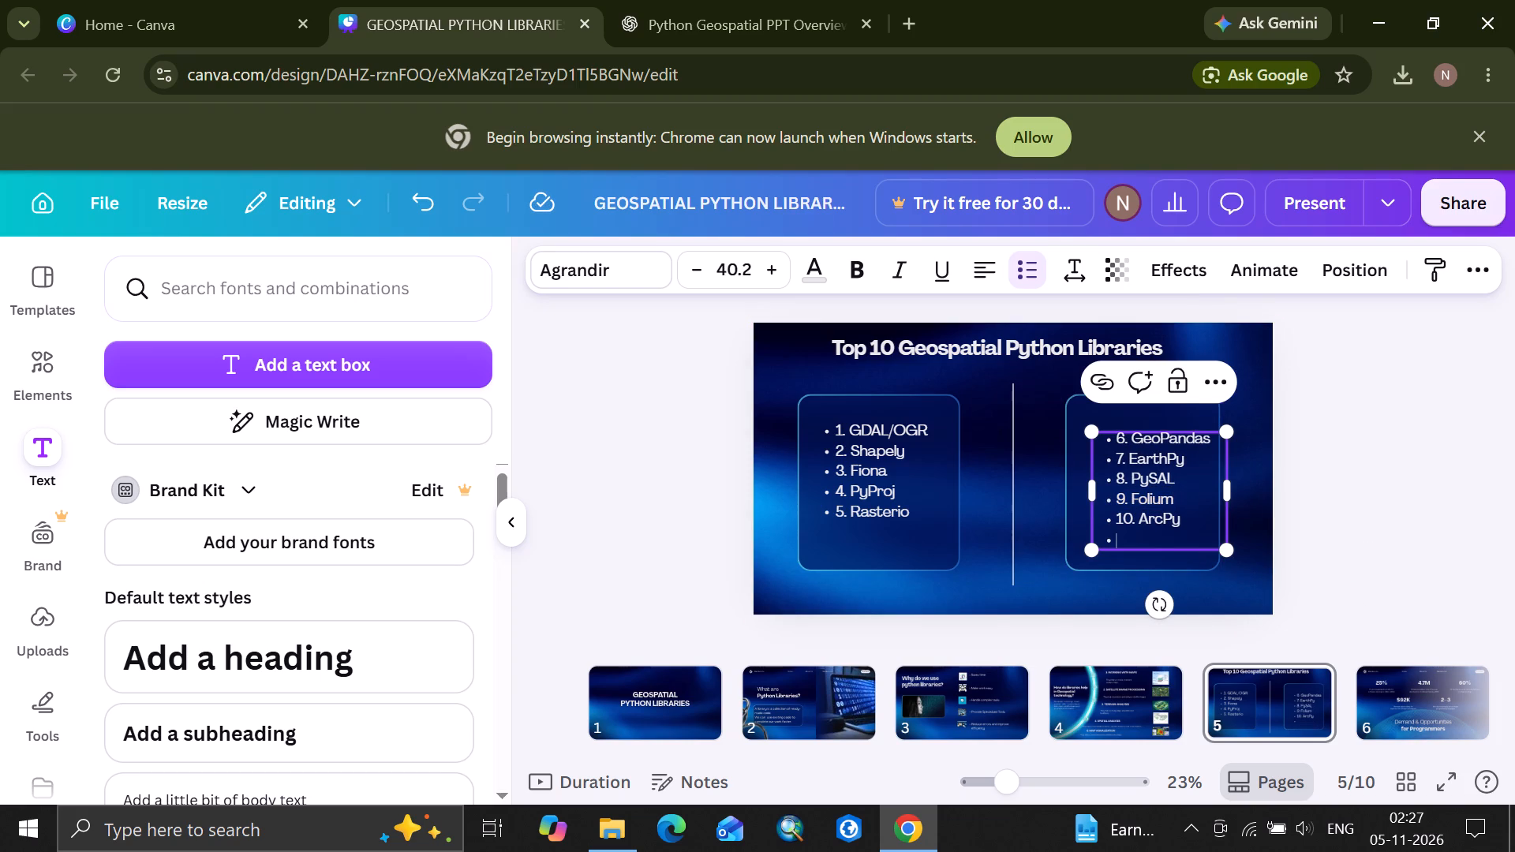
pyautogui.press('BackSpace')
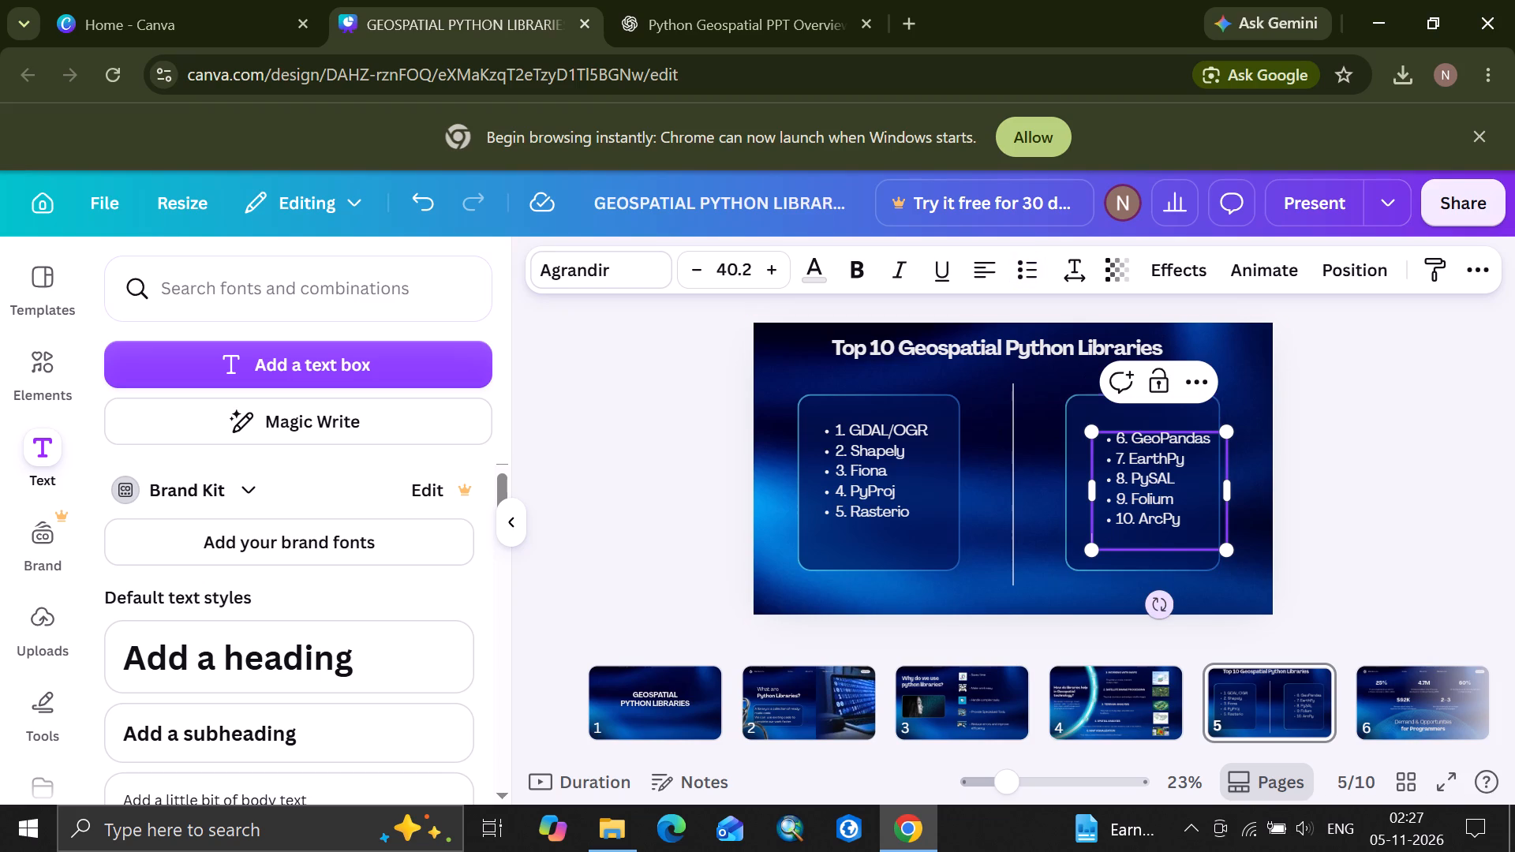
pyautogui.click(1221, 617)
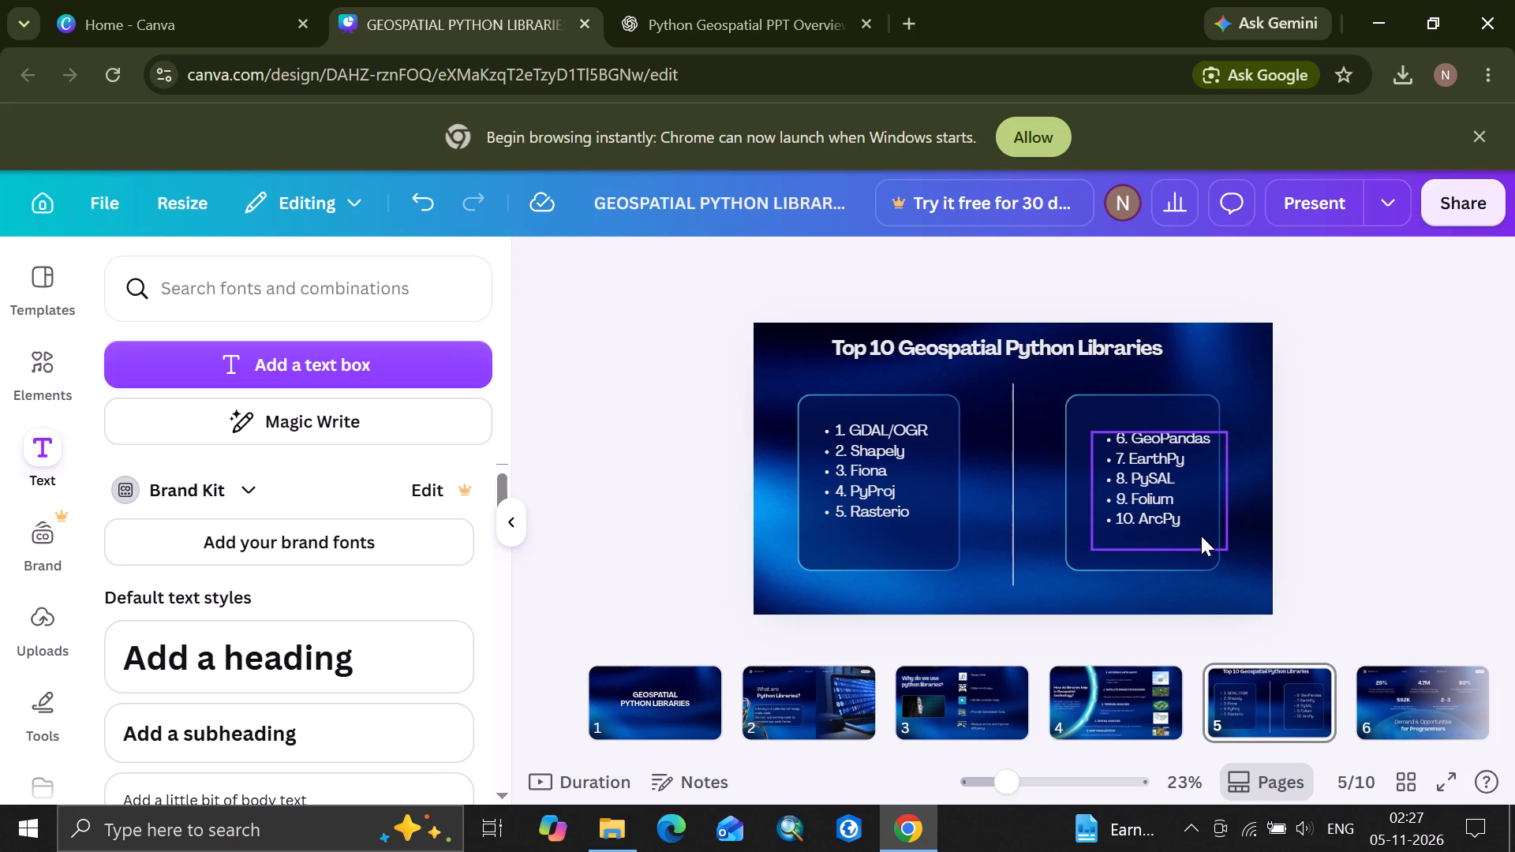
# Move the right card's list inside the card so its lines align with the left card's list.
pyautogui.moveTo(1201, 536); pyautogui.dragTo(1188, 527)
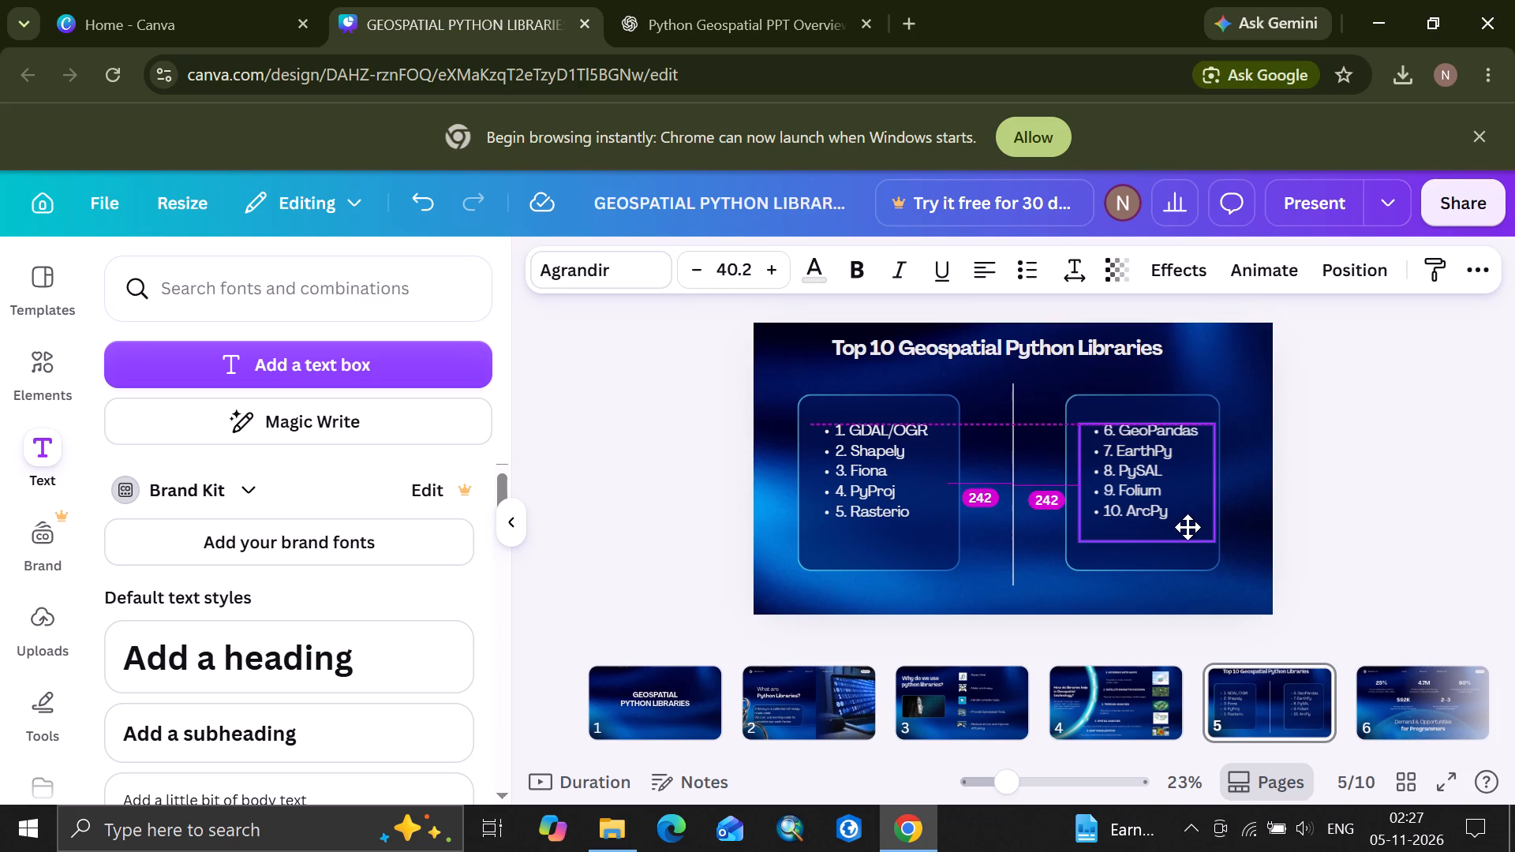
pyautogui.moveTo(1188, 527); pyautogui.dragTo(1185, 527)
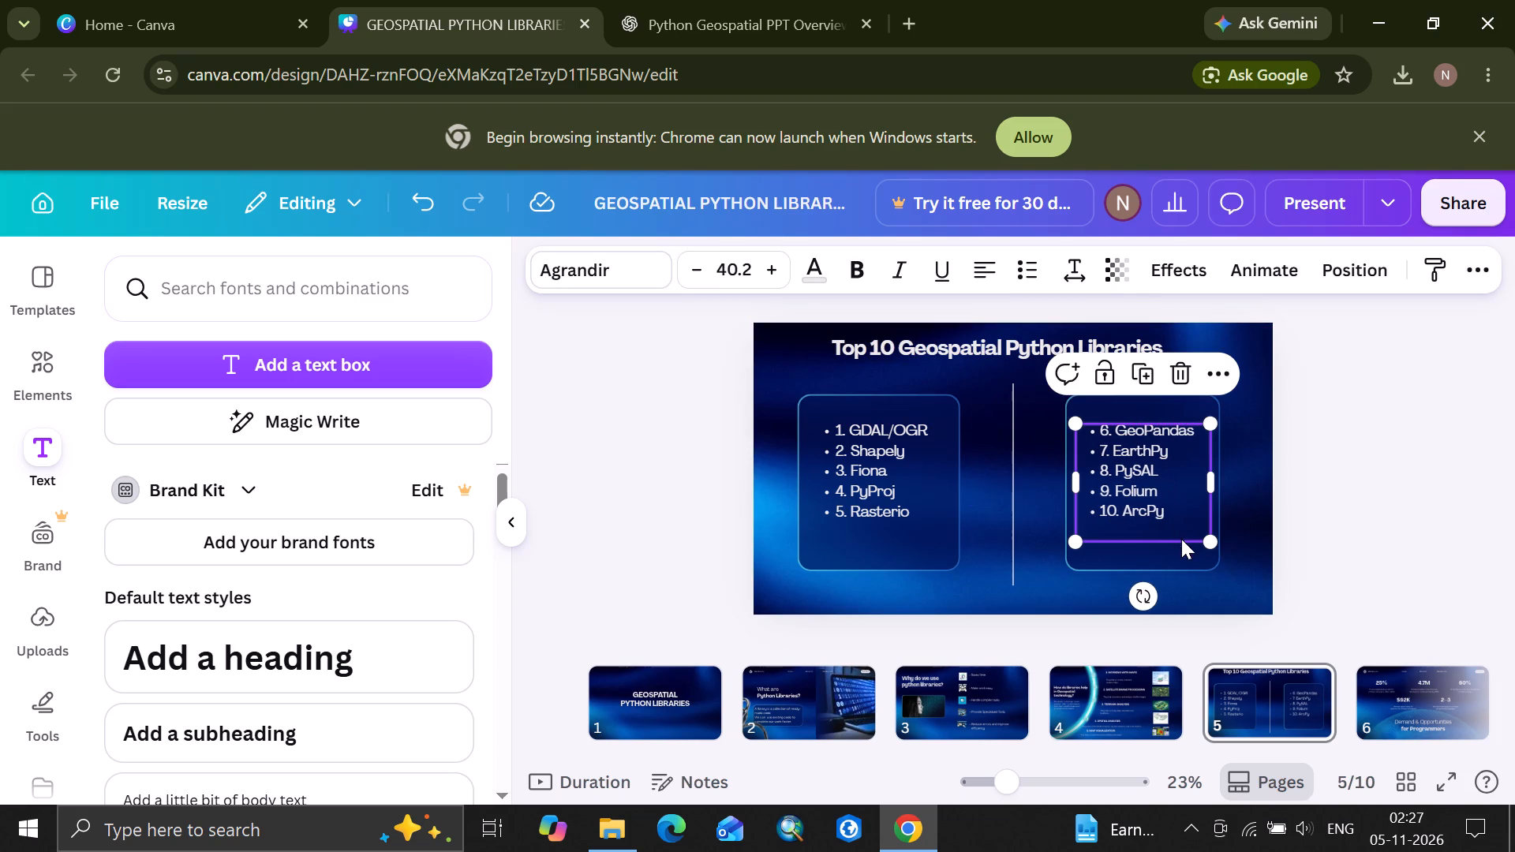
pyautogui.click(1318, 500)
# Preview slide 5 in full screen to check the layout of both library lists, and return to the editor.
pyautogui.click(1448, 782)
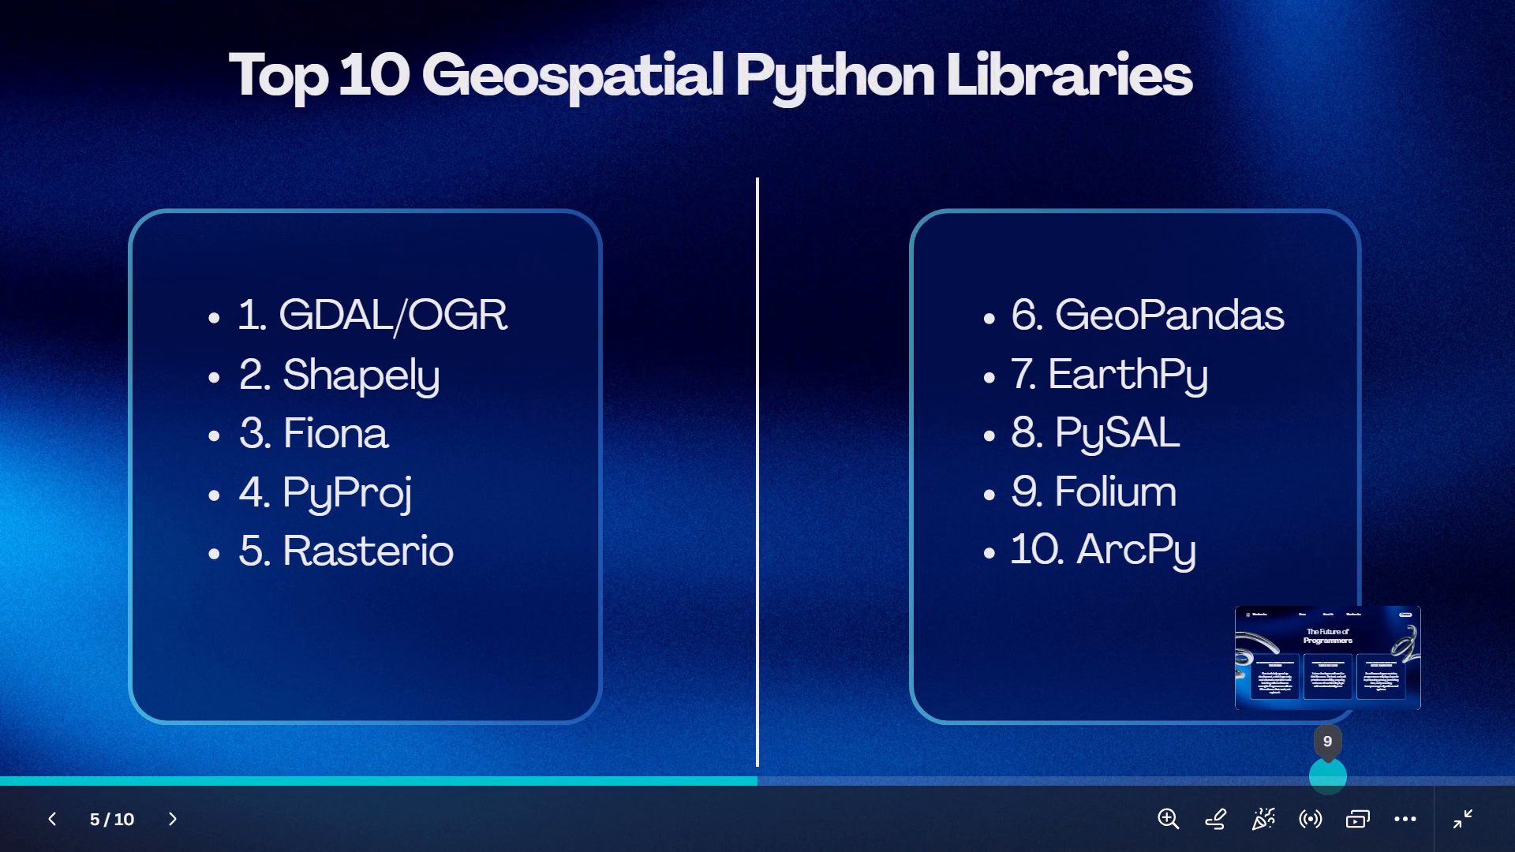
pyautogui.press('Escape')
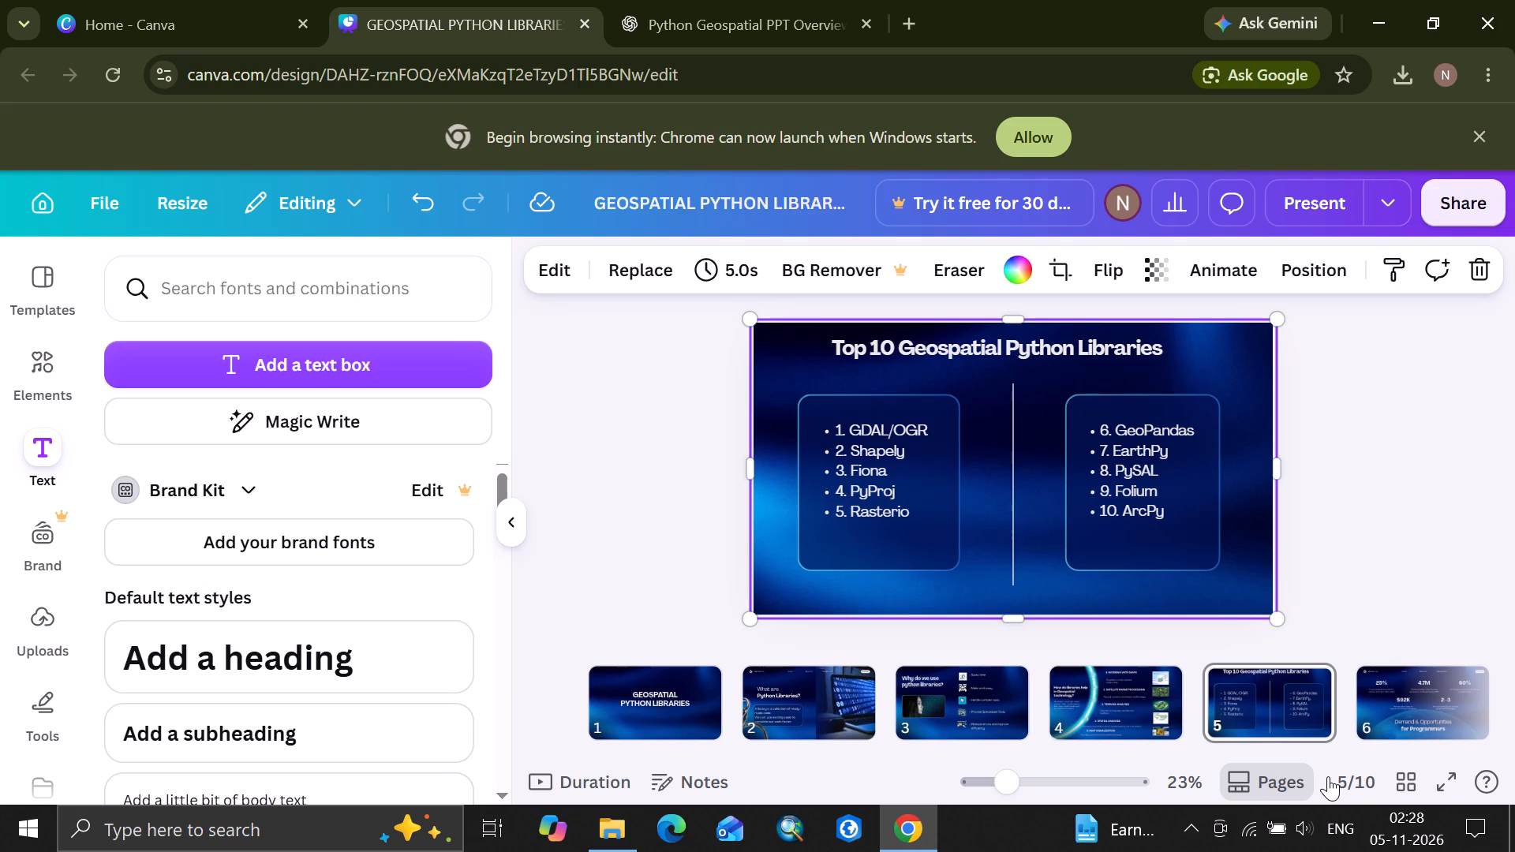
# Present the deck in full screen from slide 1 and advance to slide 2 to review the slides.
pyautogui.click(639, 694)
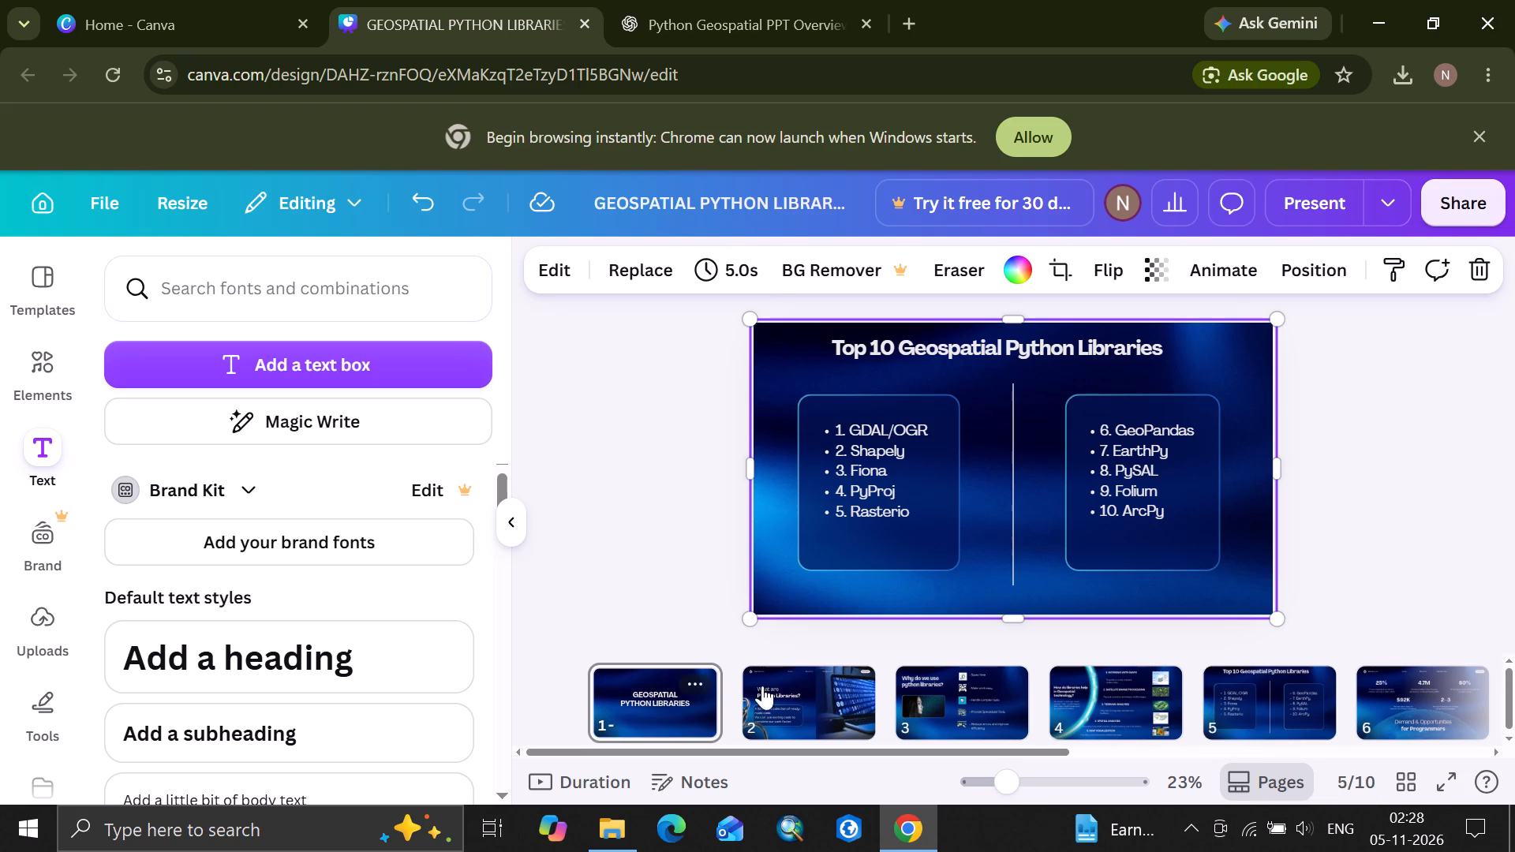
pyautogui.click(1450, 782)
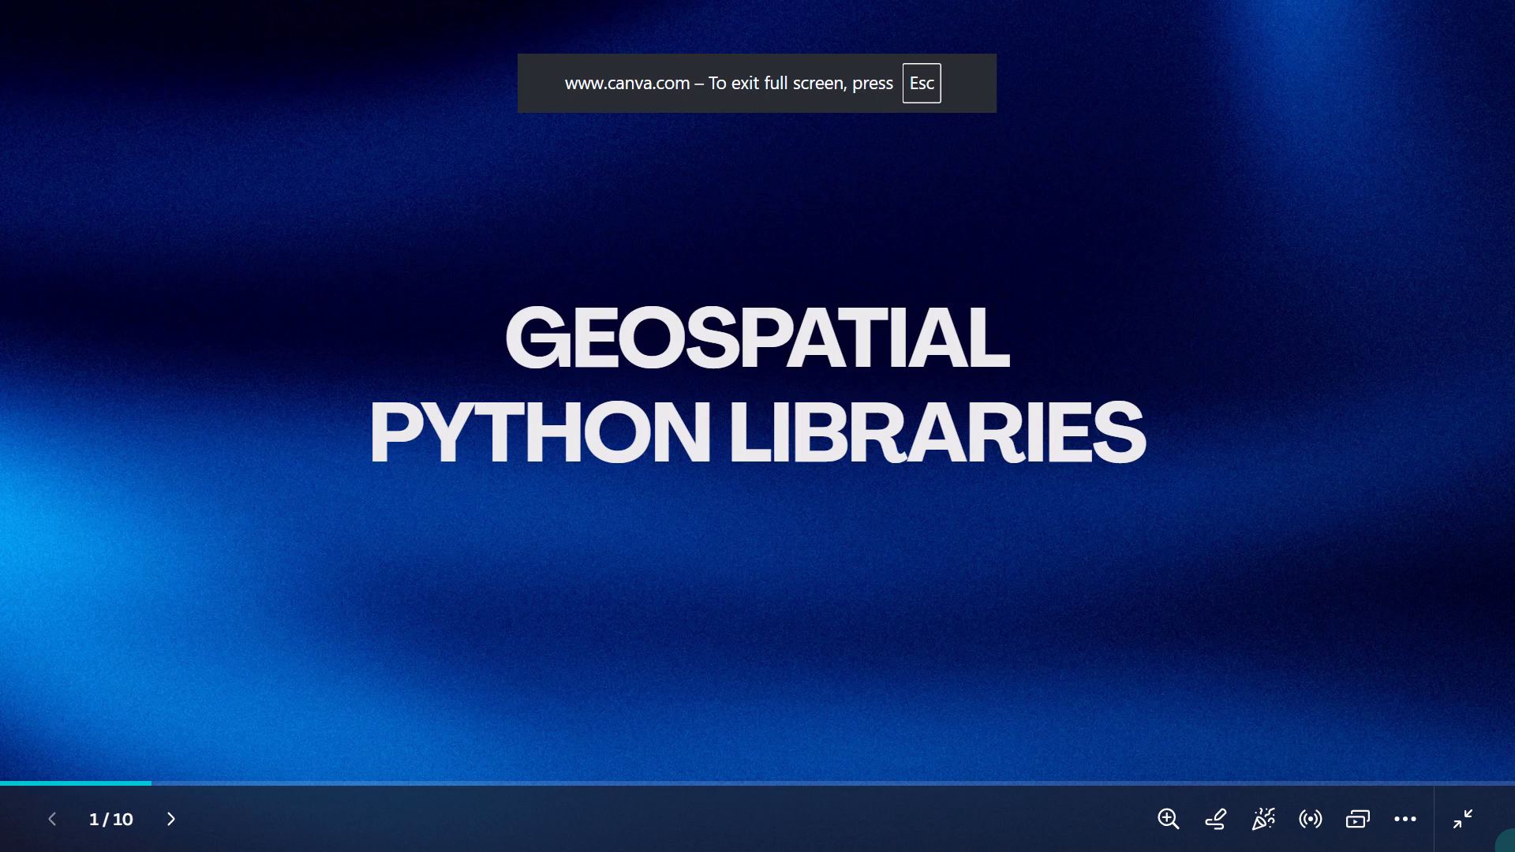
pyautogui.press('Right')
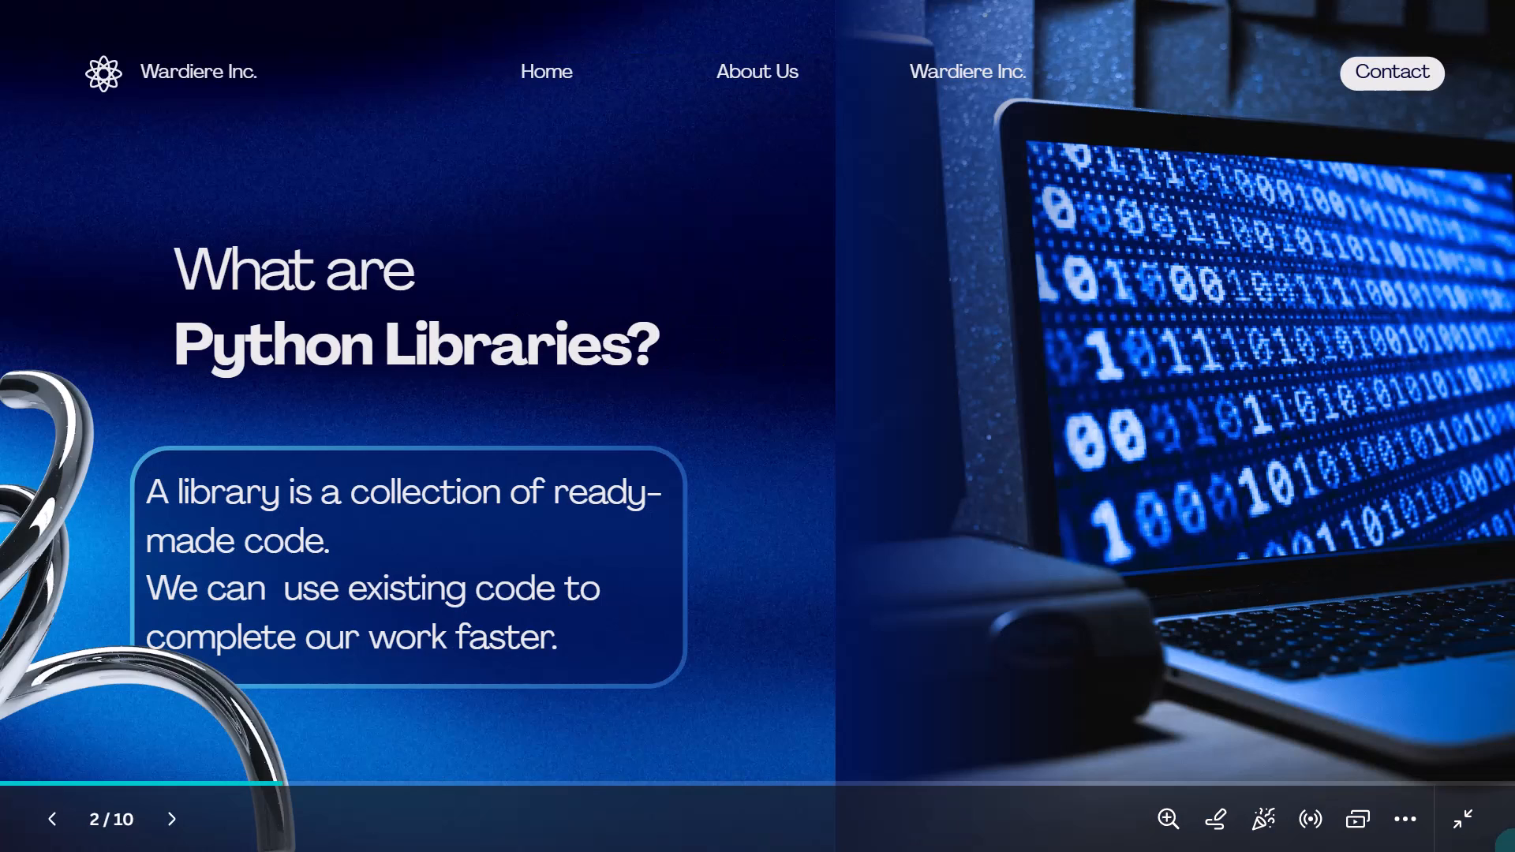
# Review slides 3 to 5 in the full-screen presentation and return to the editor.
pyautogui.press('Right')
pyautogui.press('Right')
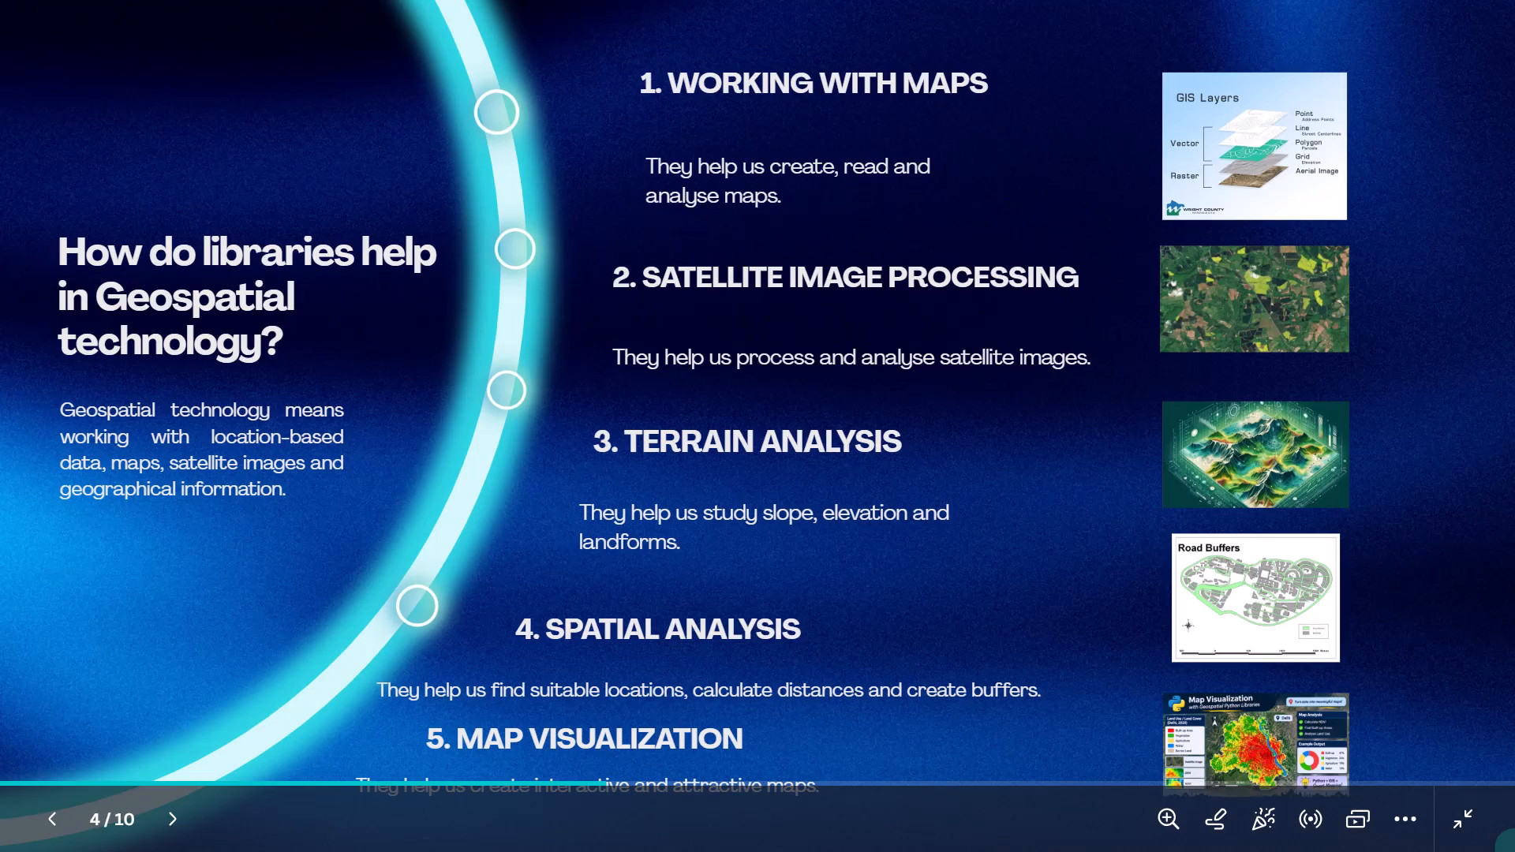
pyautogui.press('Right')
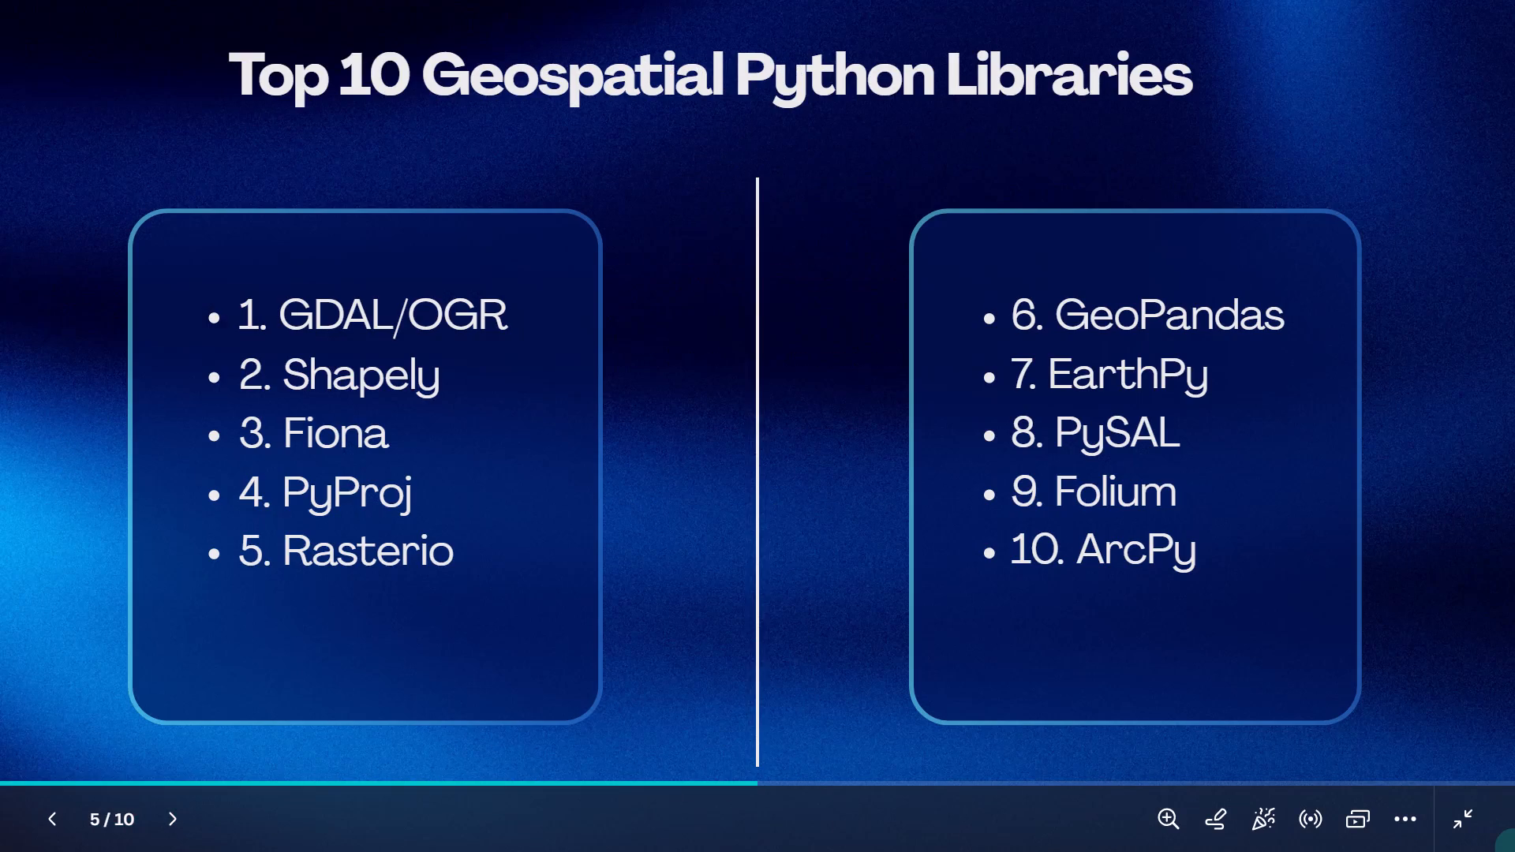
pyautogui.press('Escape')
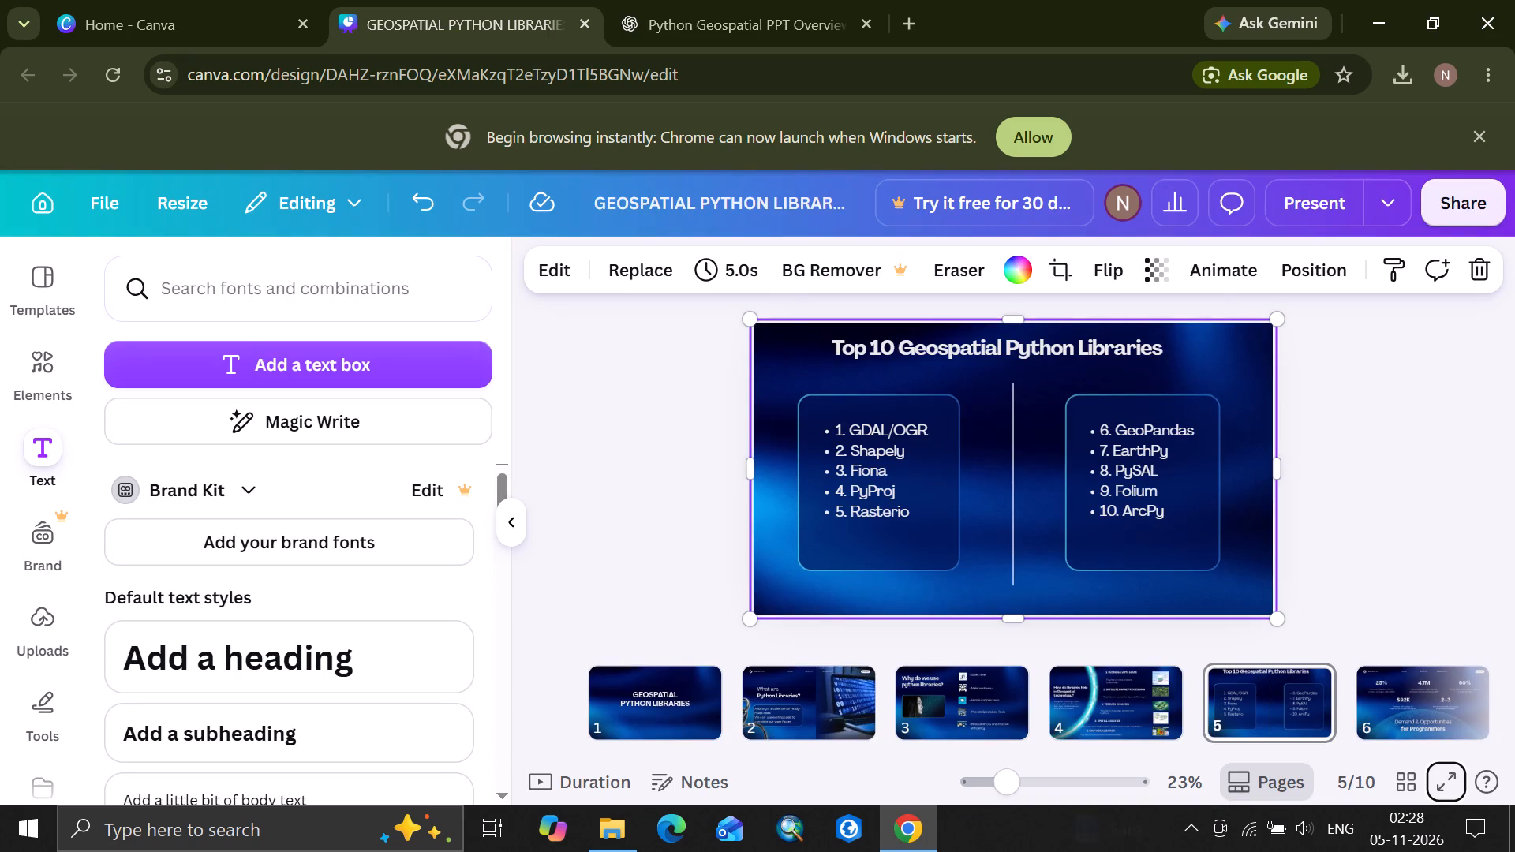
# Delete the metallic spiral graphic that overlaps the text box on slide 2.
pyautogui.click(783, 691)
pyautogui.click(774, 552)
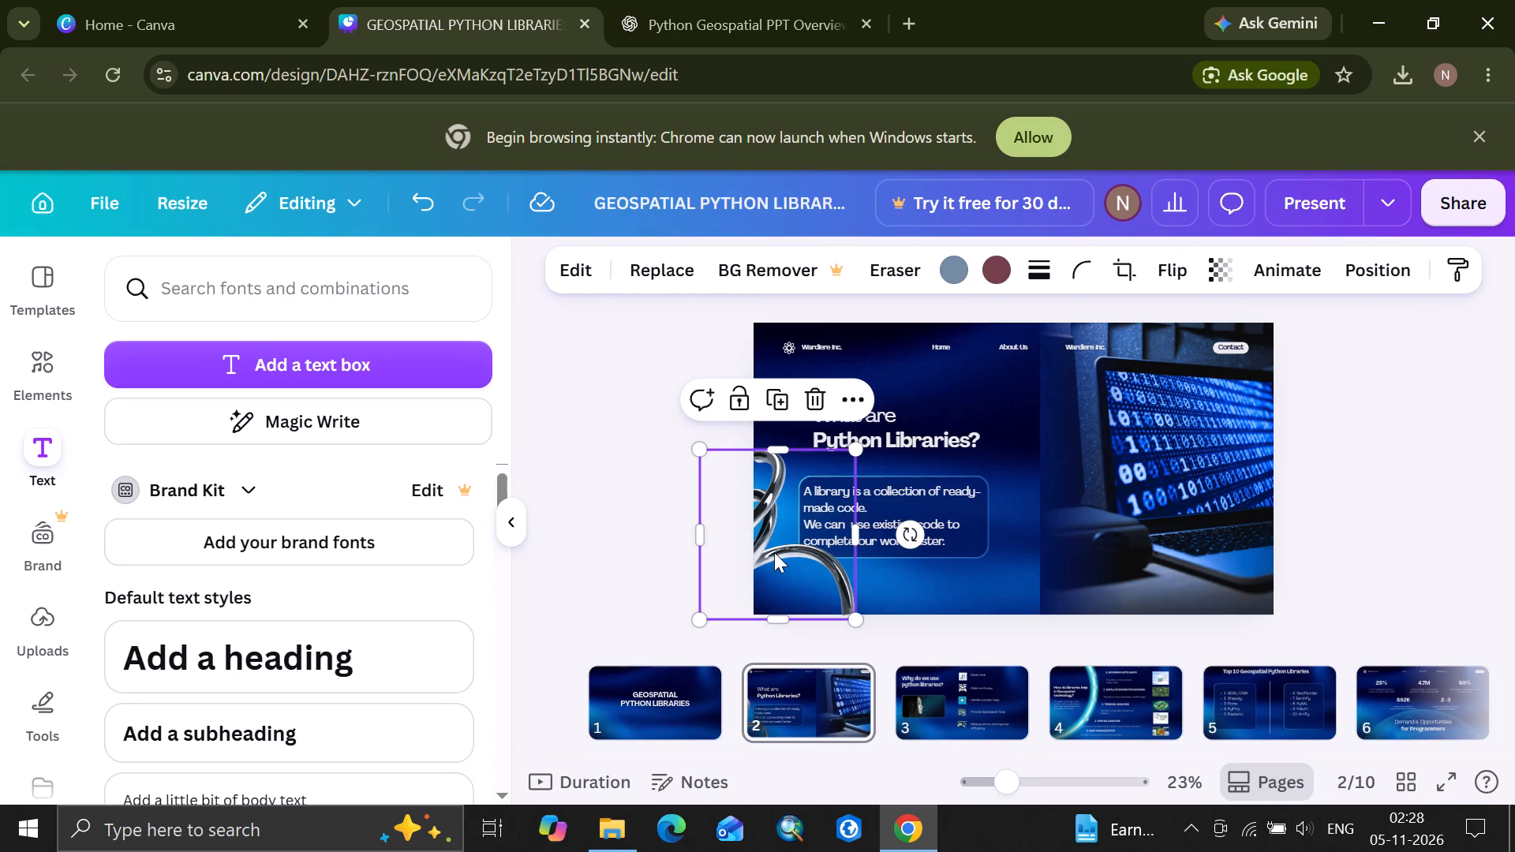
pyautogui.click(817, 409)
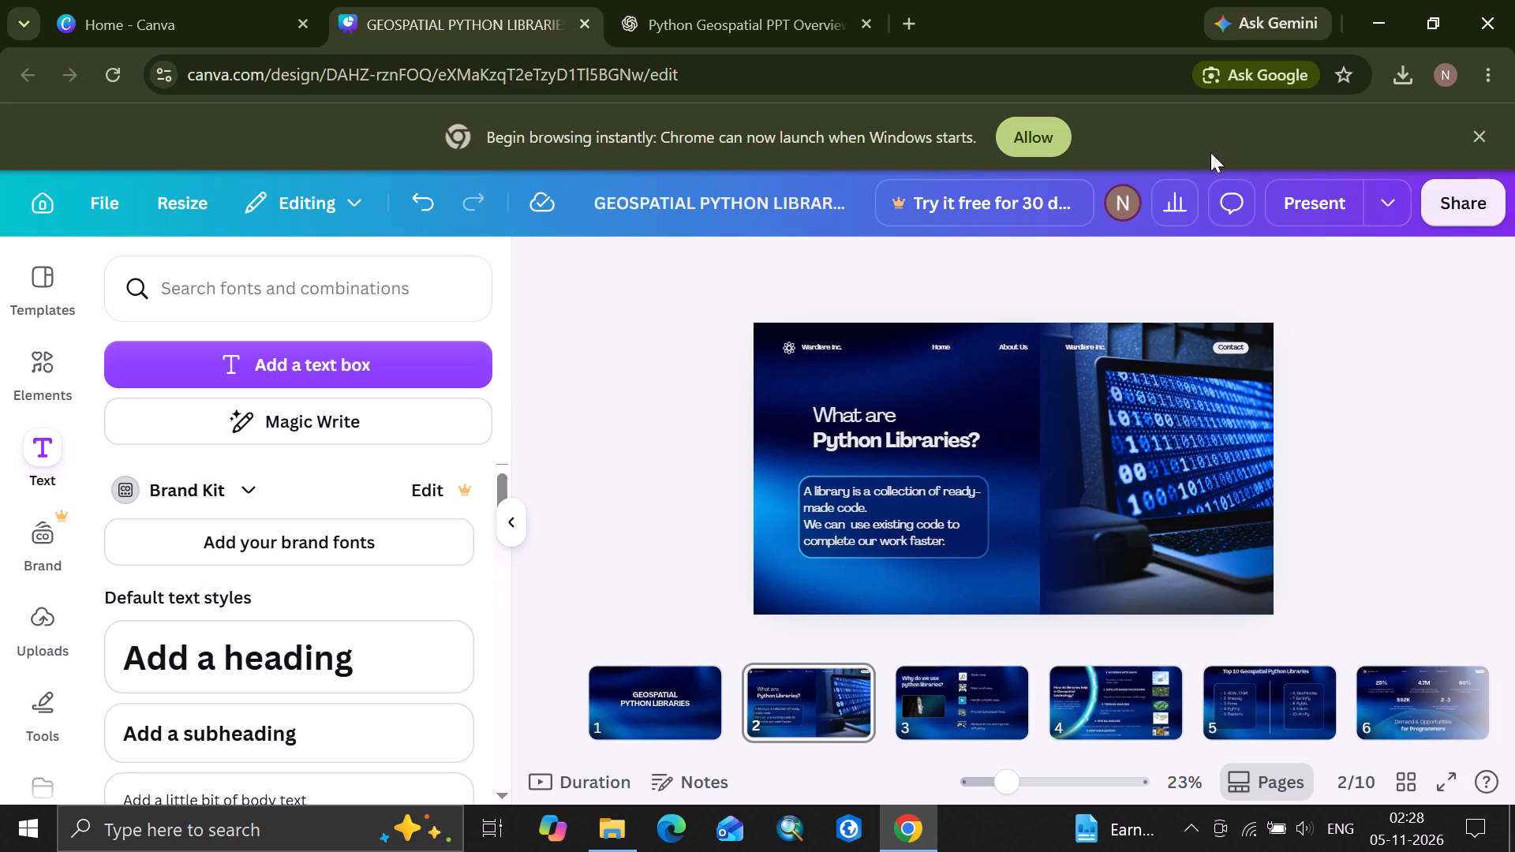
# Minimize the browser window, check the computer's Wi-Fi connection in the network list, and close the list.
pyautogui.click(1383, 18)
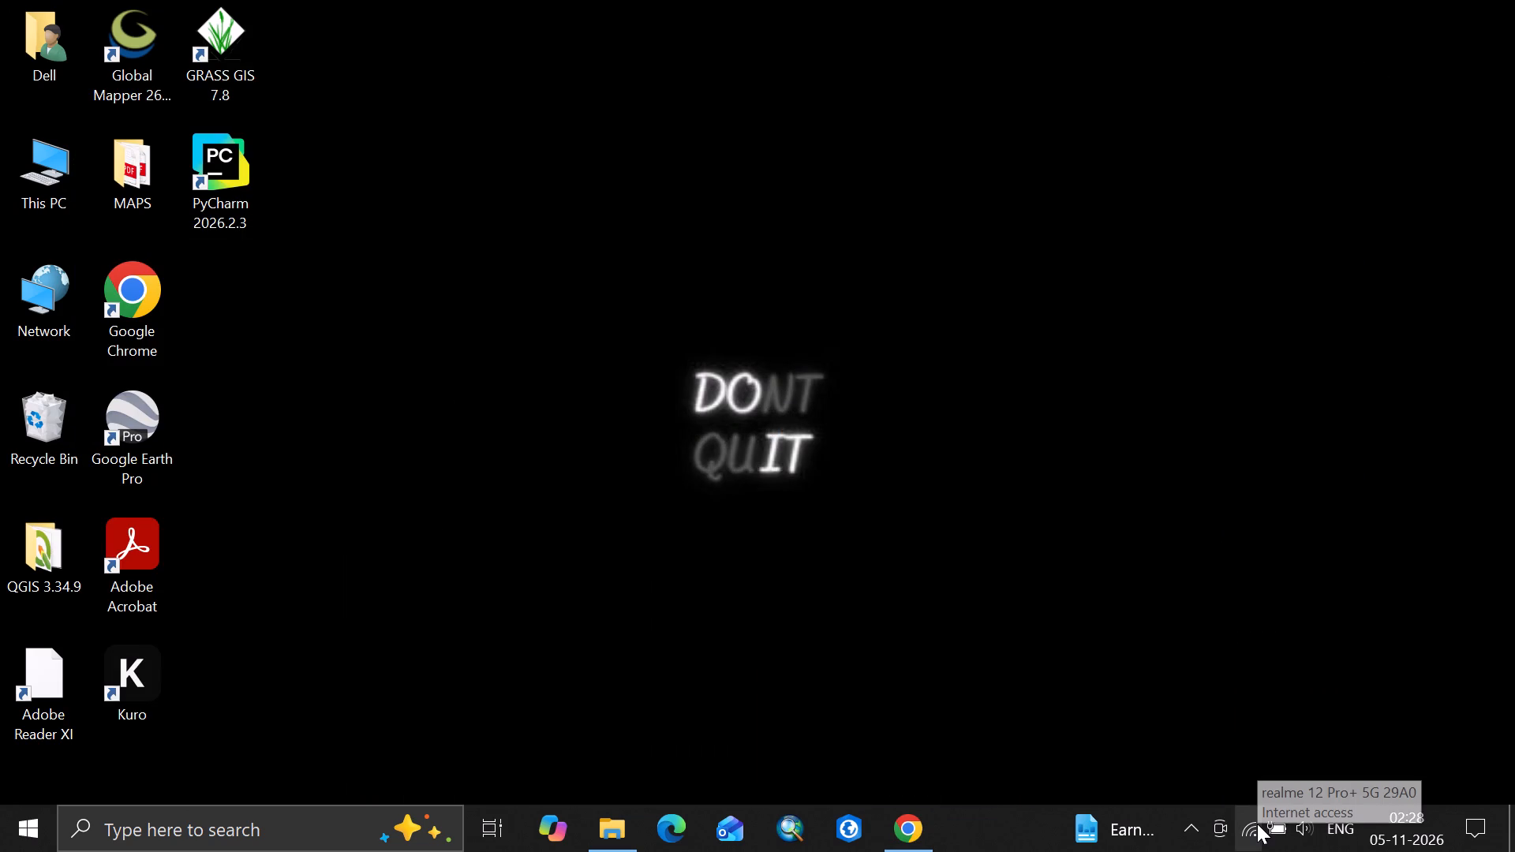
pyautogui.click(1257, 824)
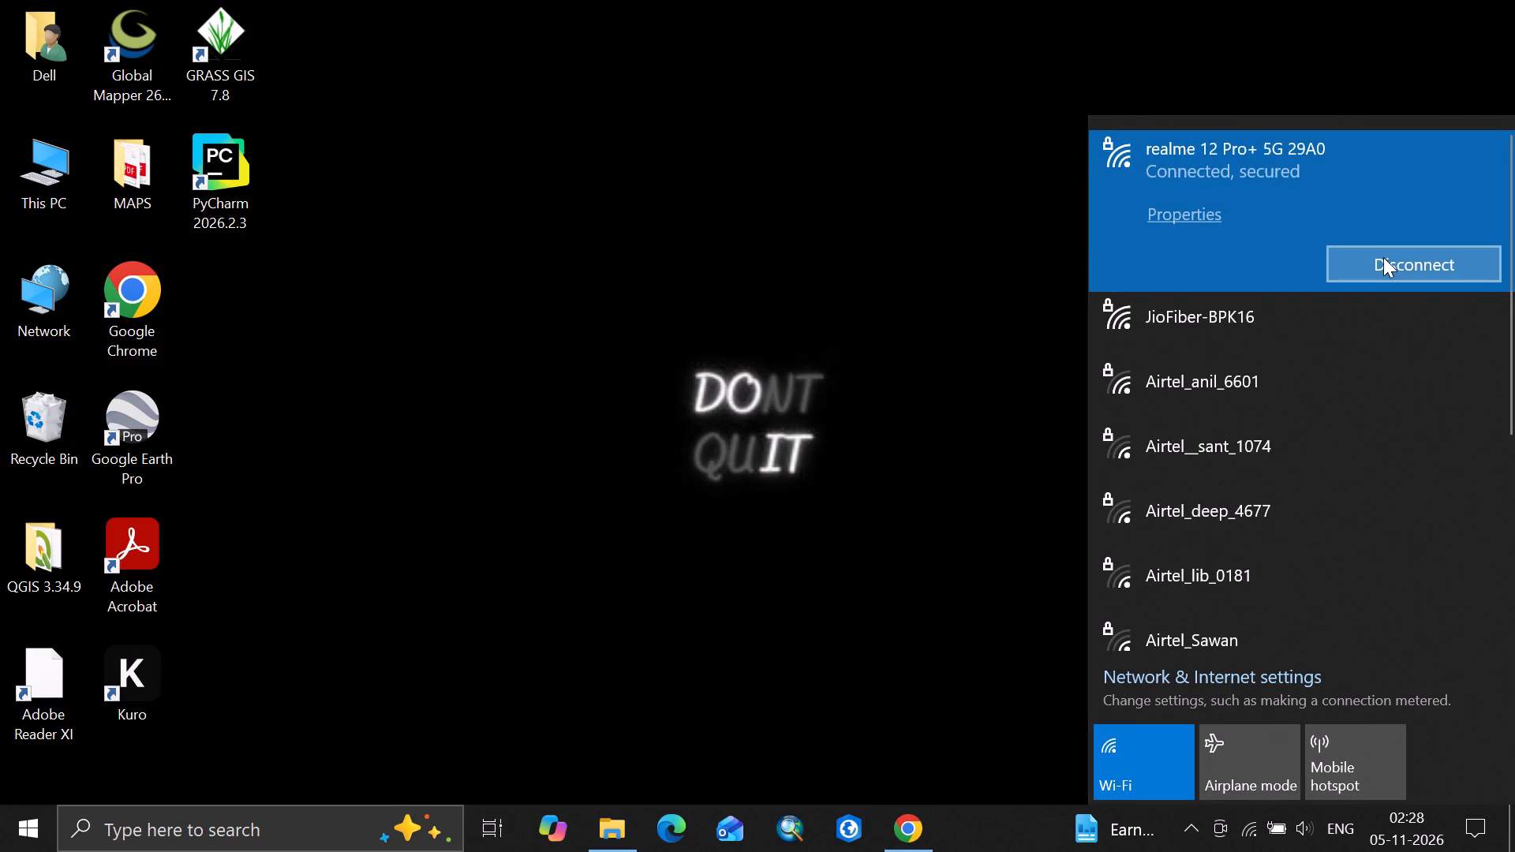
pyautogui.click(870, 556)
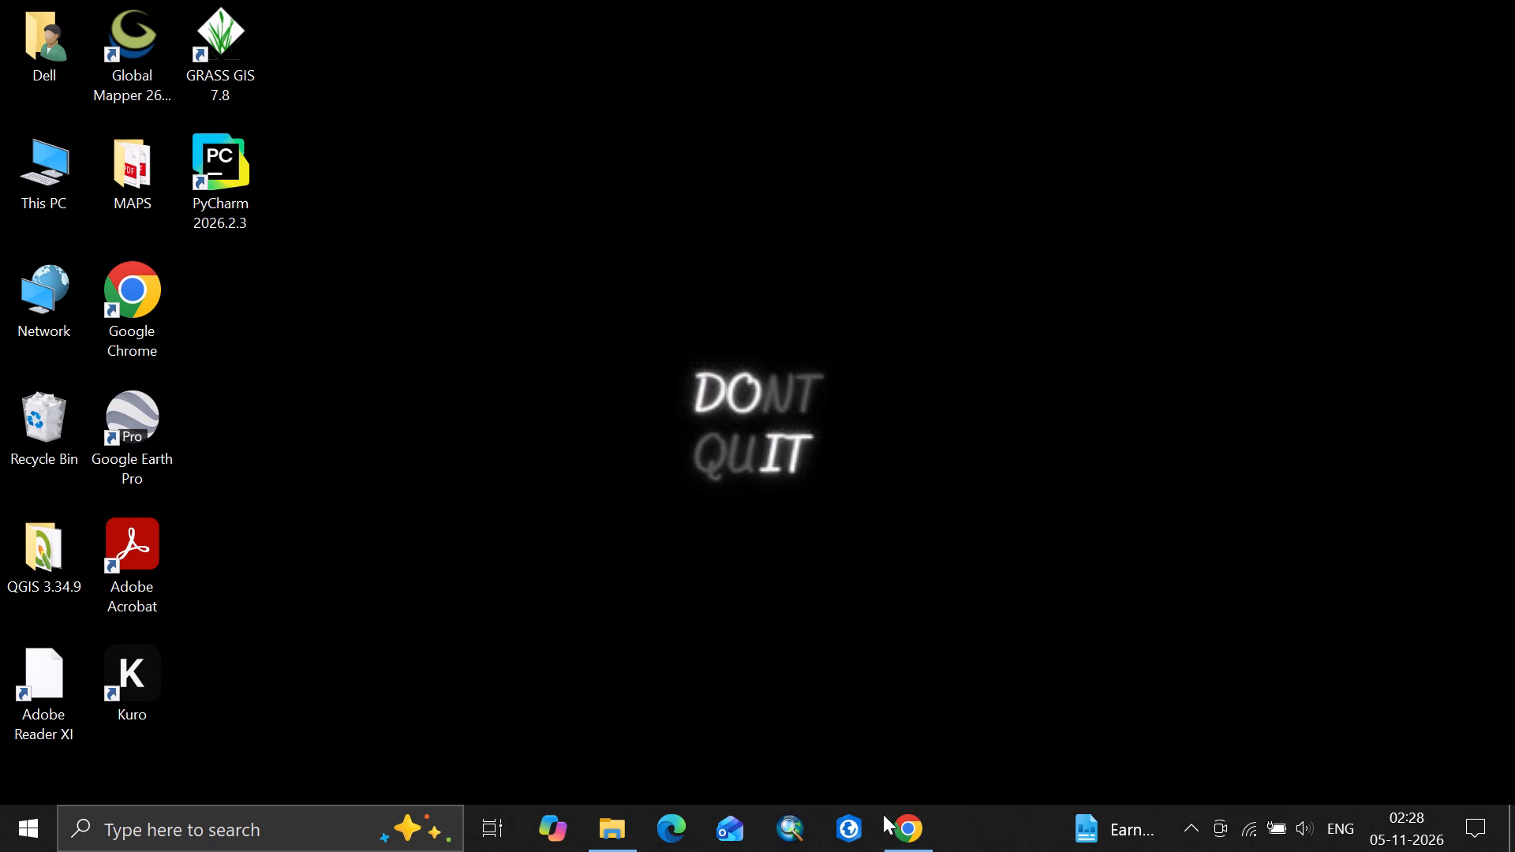